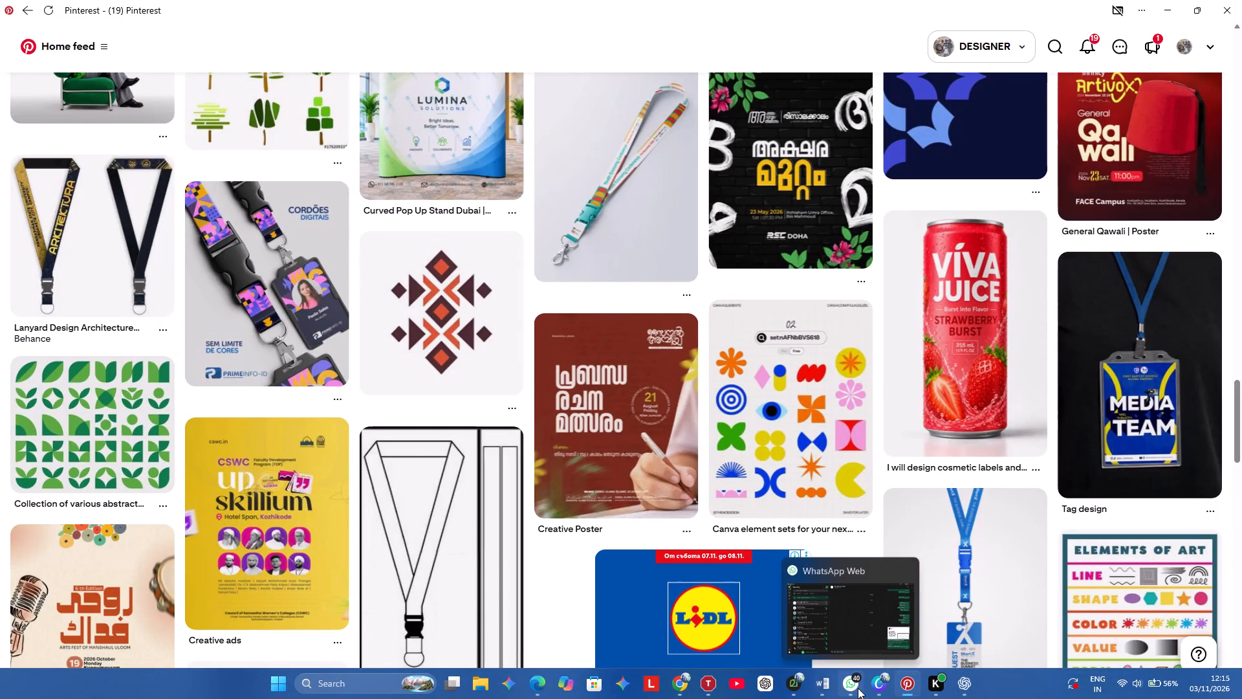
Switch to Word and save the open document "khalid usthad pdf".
click(824, 684)
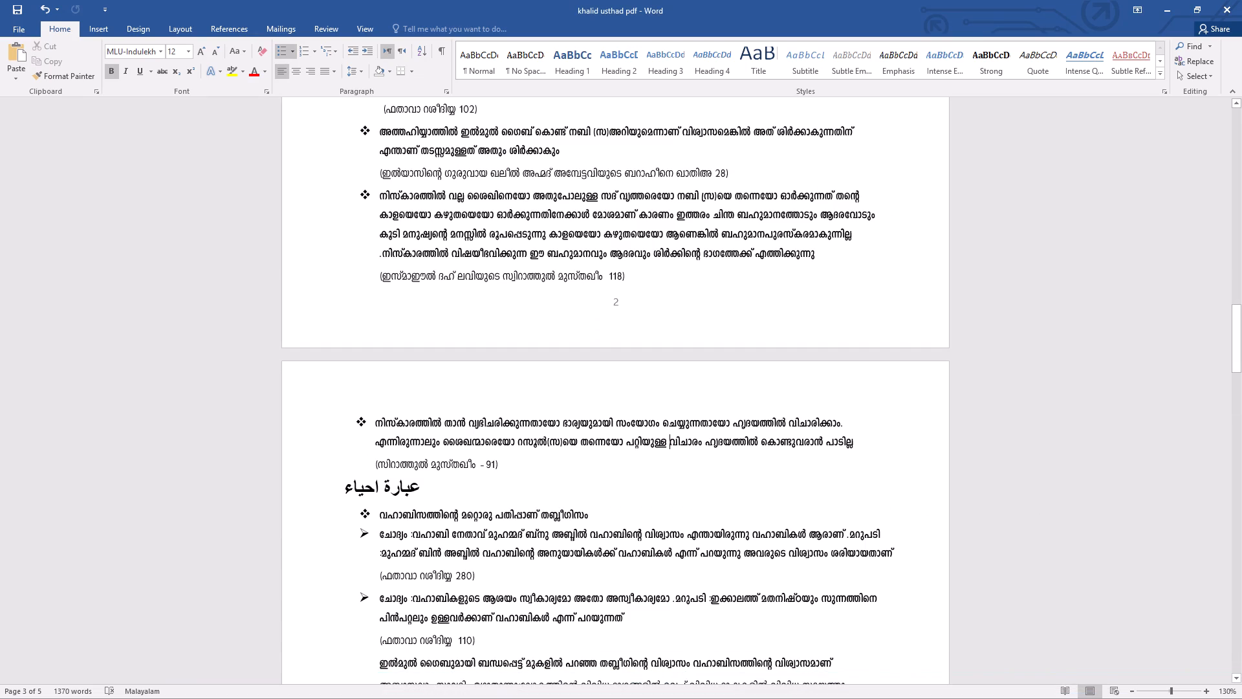
key(ctrl+s)
Go back to the start of the document and place the text cursor at the top of the first page.
scroll(737, 327, up, 5)
scroll(737, 327, up, 17)
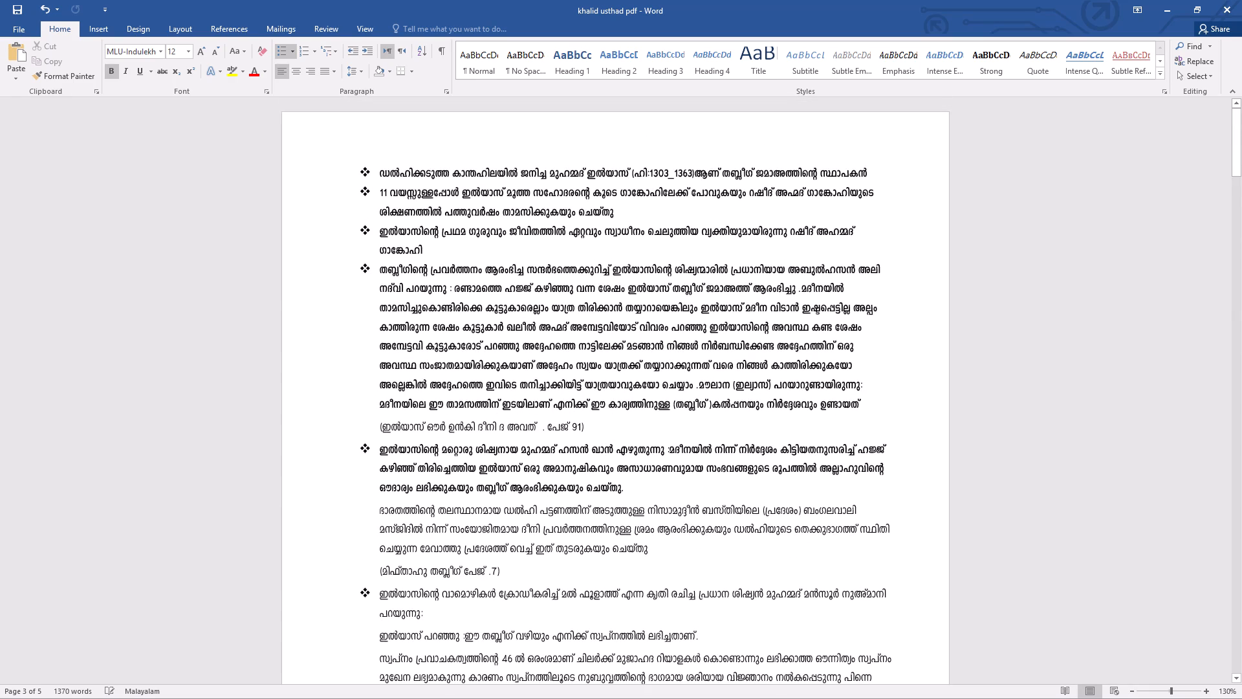
click(624, 139)
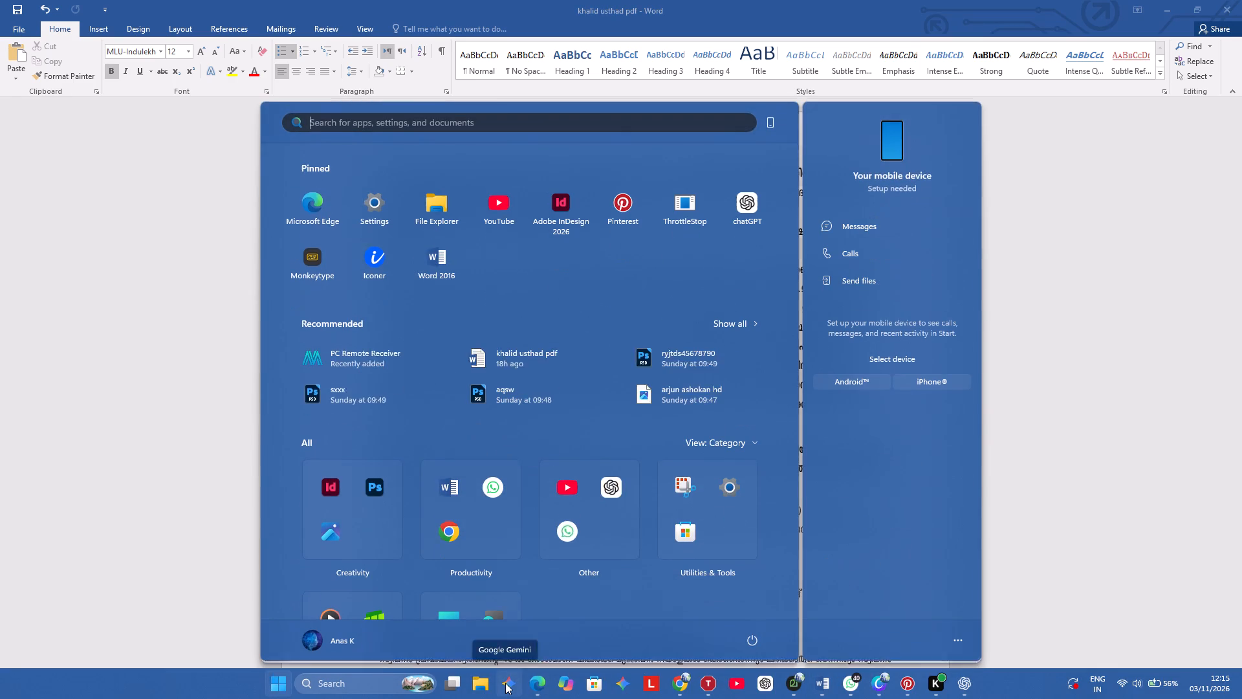
Search the computer's apps for "man" and open the Manglish Malayalam typing app.
drag(505, 683, 526, 388)
text(ma)
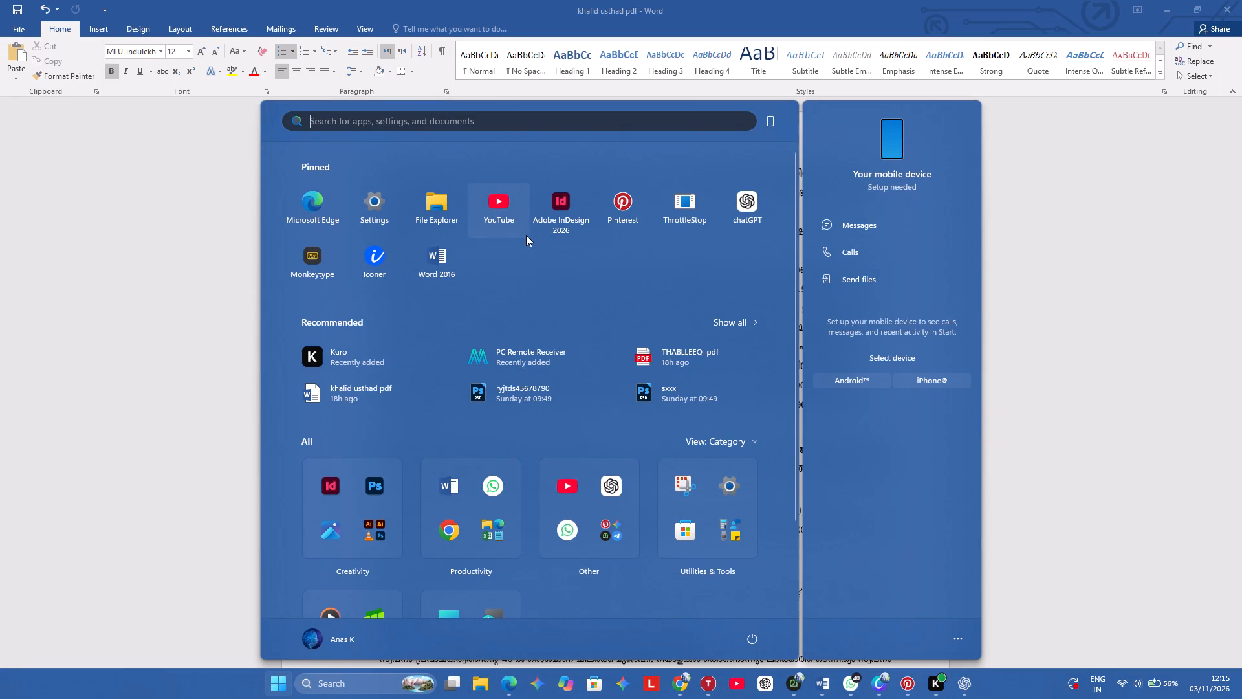
click(458, 128)
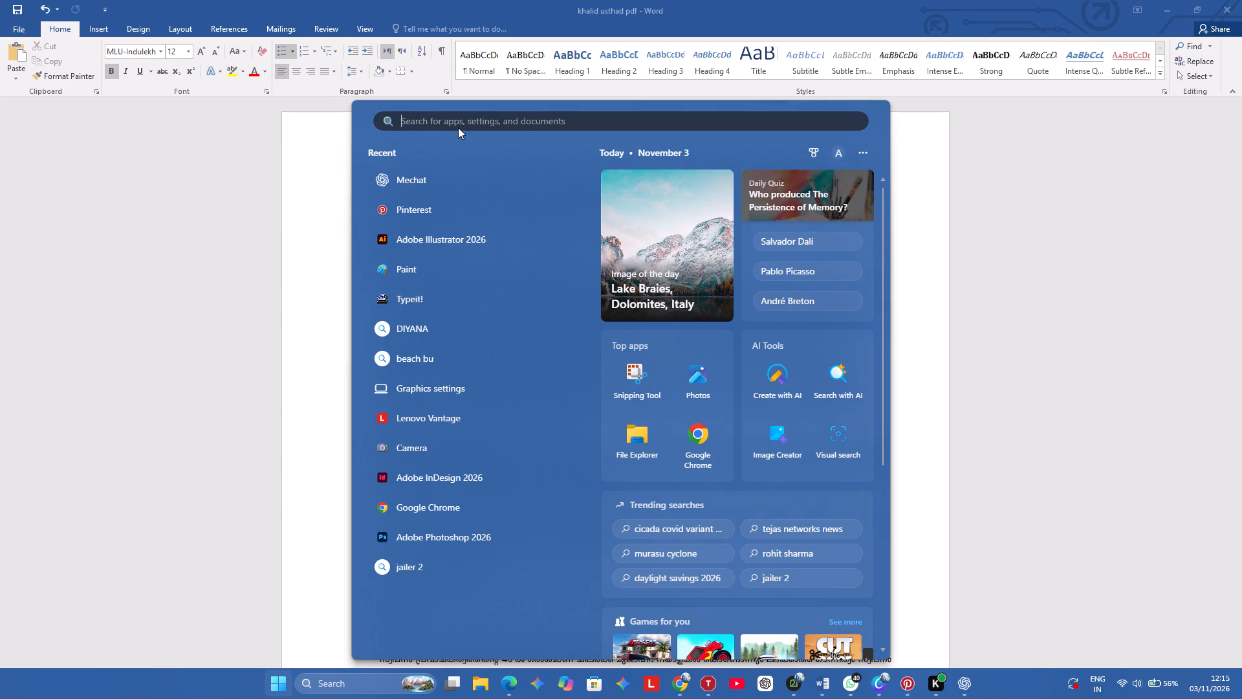
text(ma)
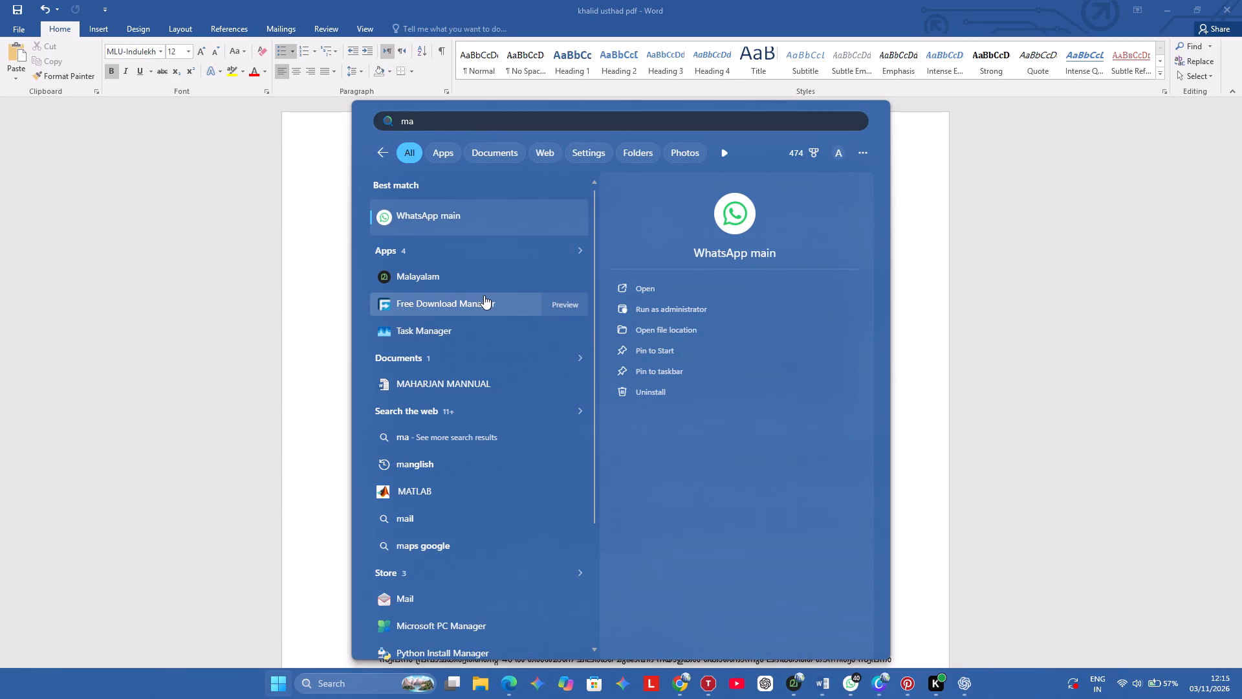
key(n)
click(490, 215)
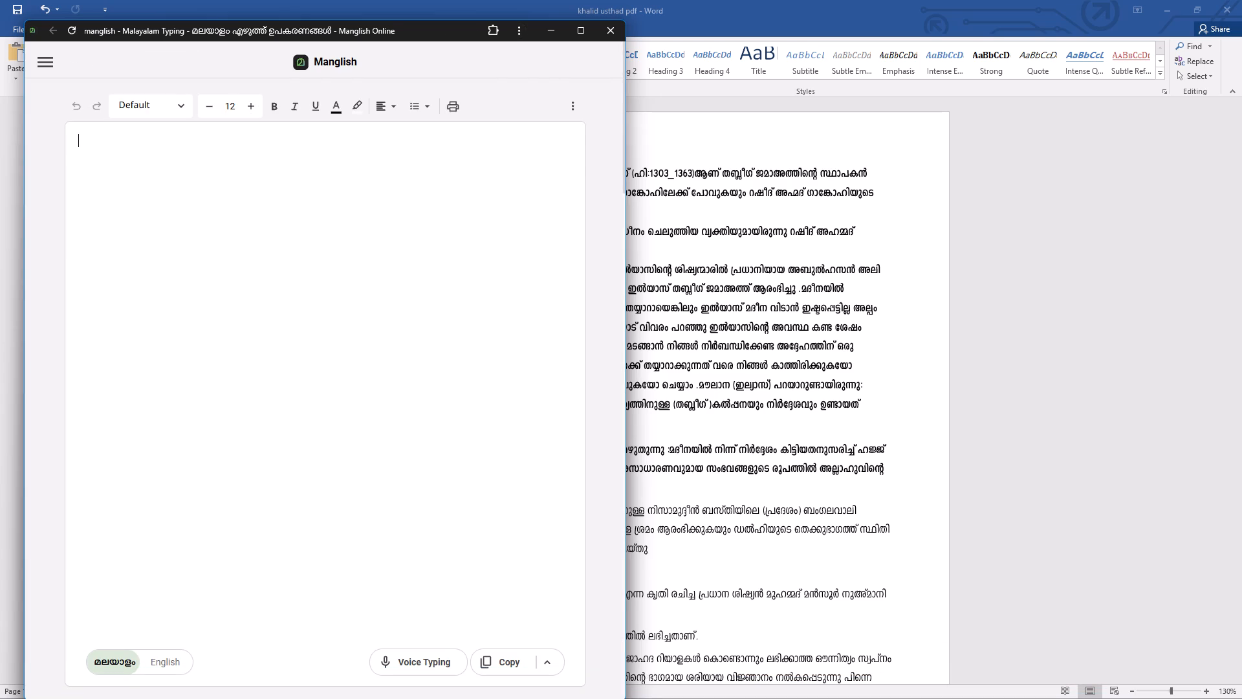
Dictate the Malayalam phrase "തബ്ലീഗ് ജമാഅത്ത്" into the empty Manglish editor with voice typing, and stop listening.
click(435, 654)
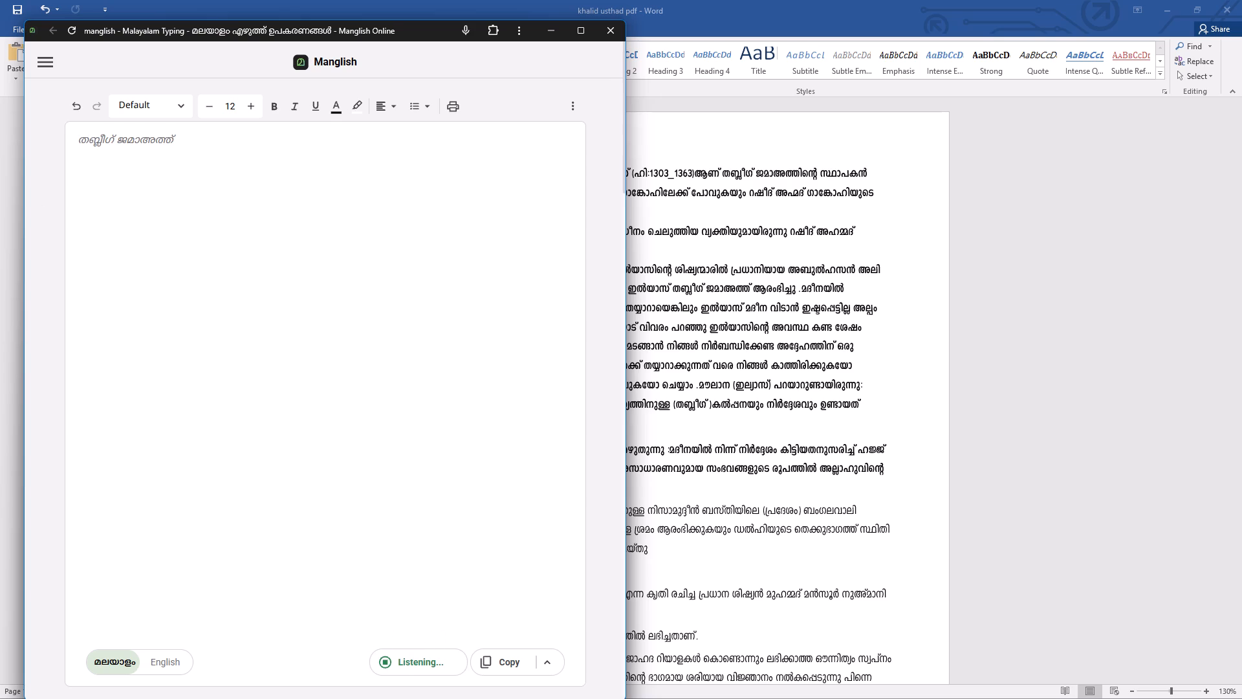
click(119, 144)
double_click(151, 164)
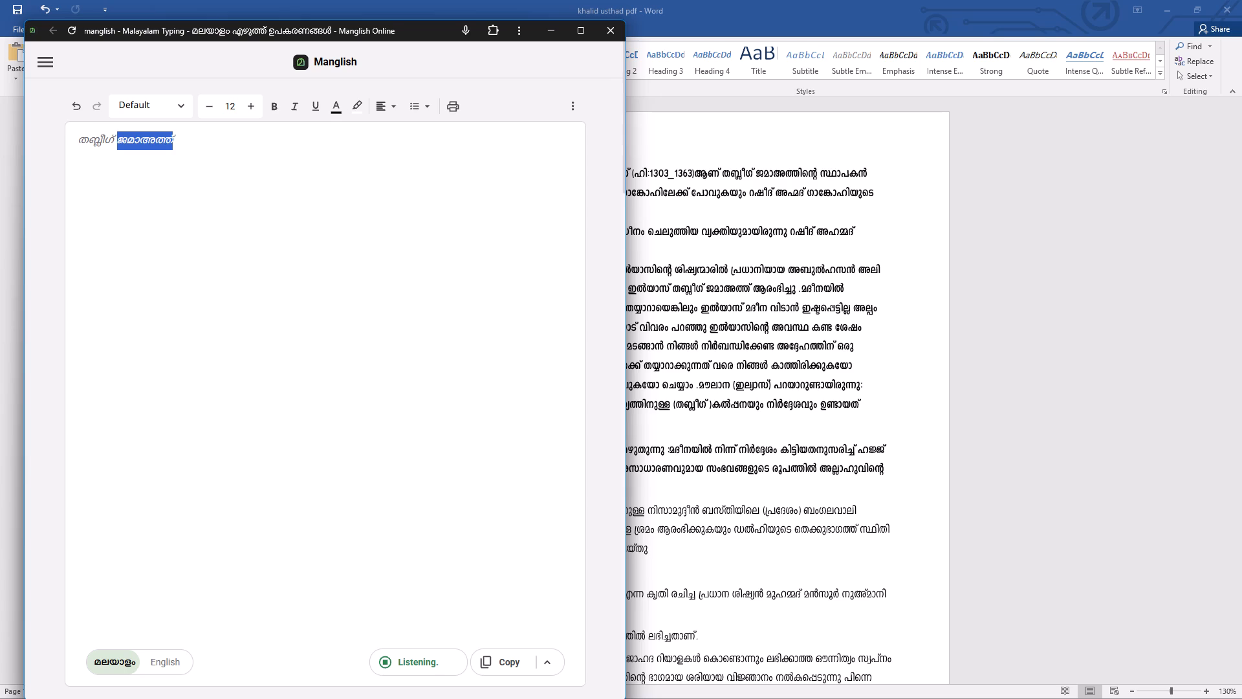
click(402, 662)
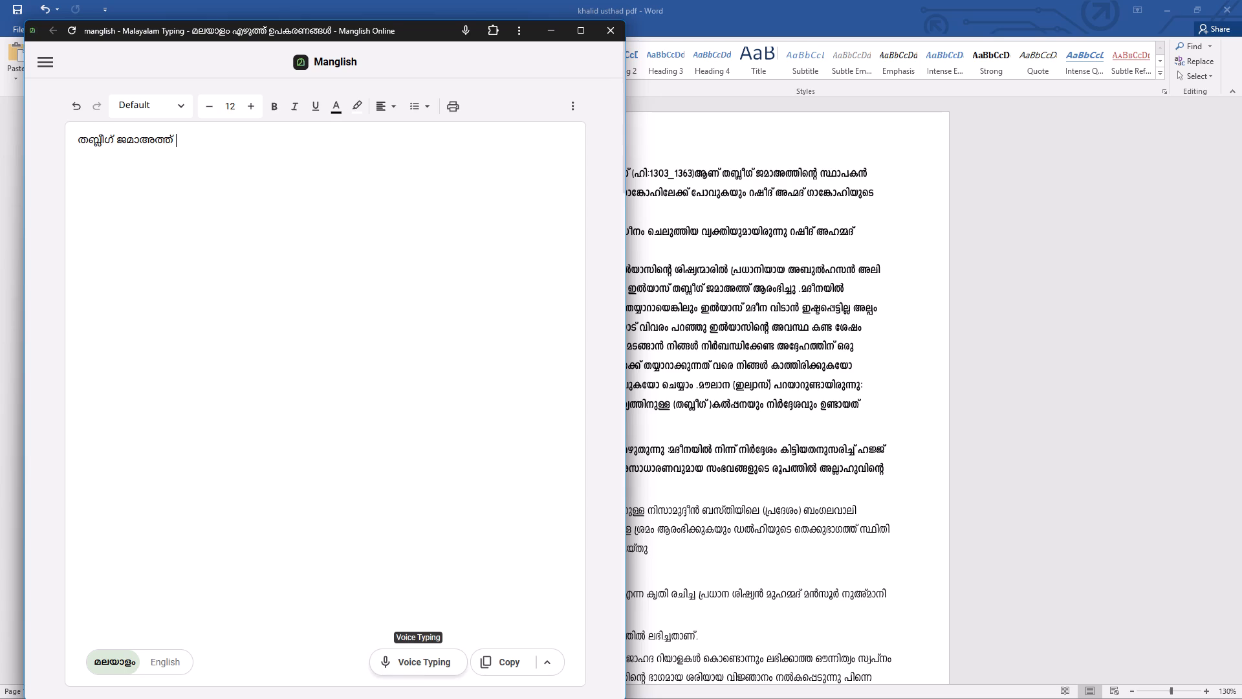
Place the text cursor inside the first word, "തബ്ലീഗ്", of the dictated phrase.
click(188, 272)
click(100, 140)
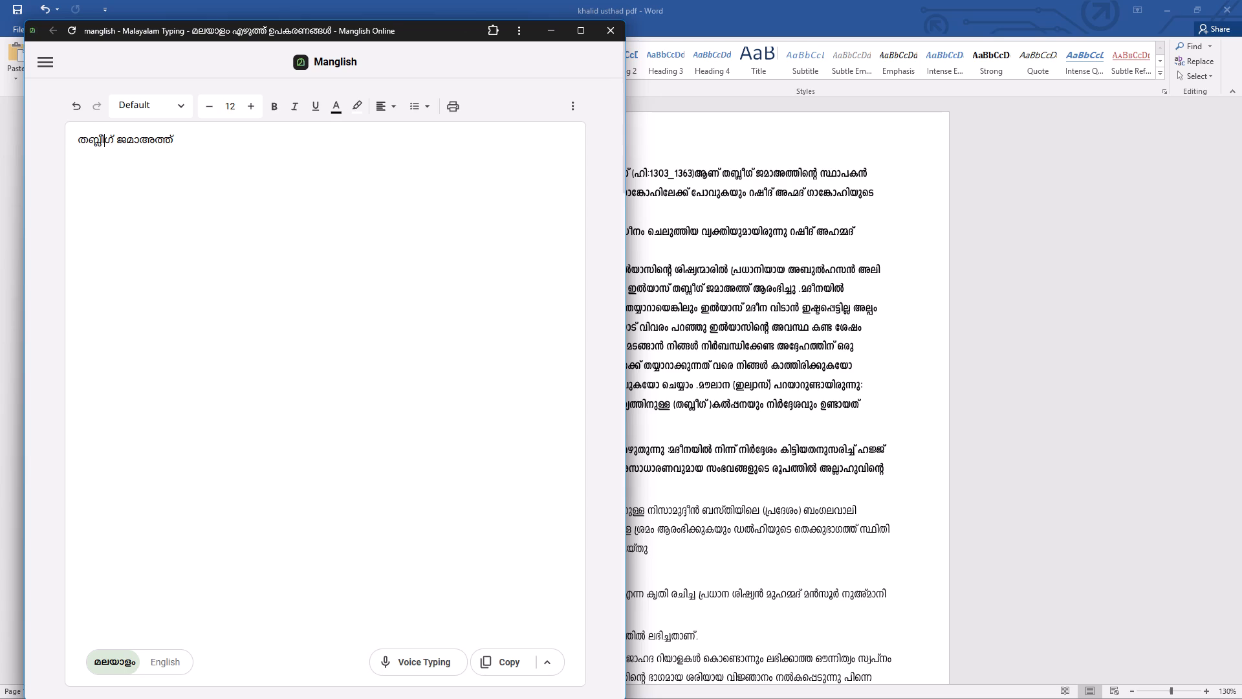
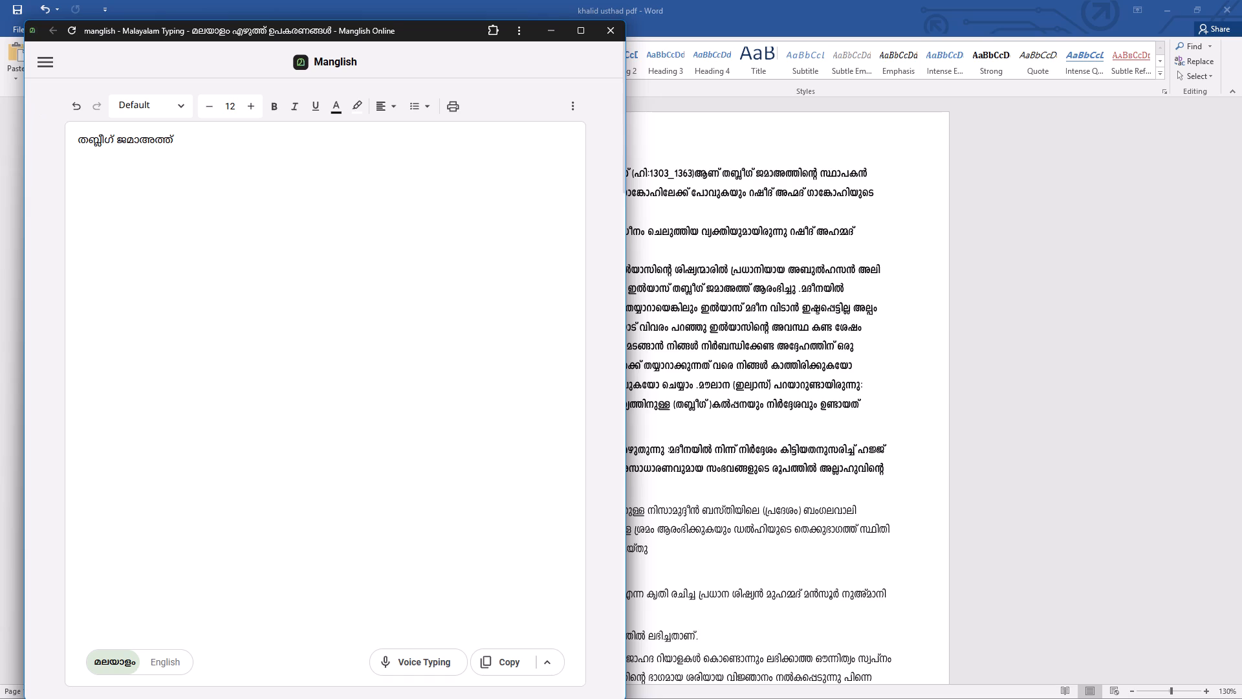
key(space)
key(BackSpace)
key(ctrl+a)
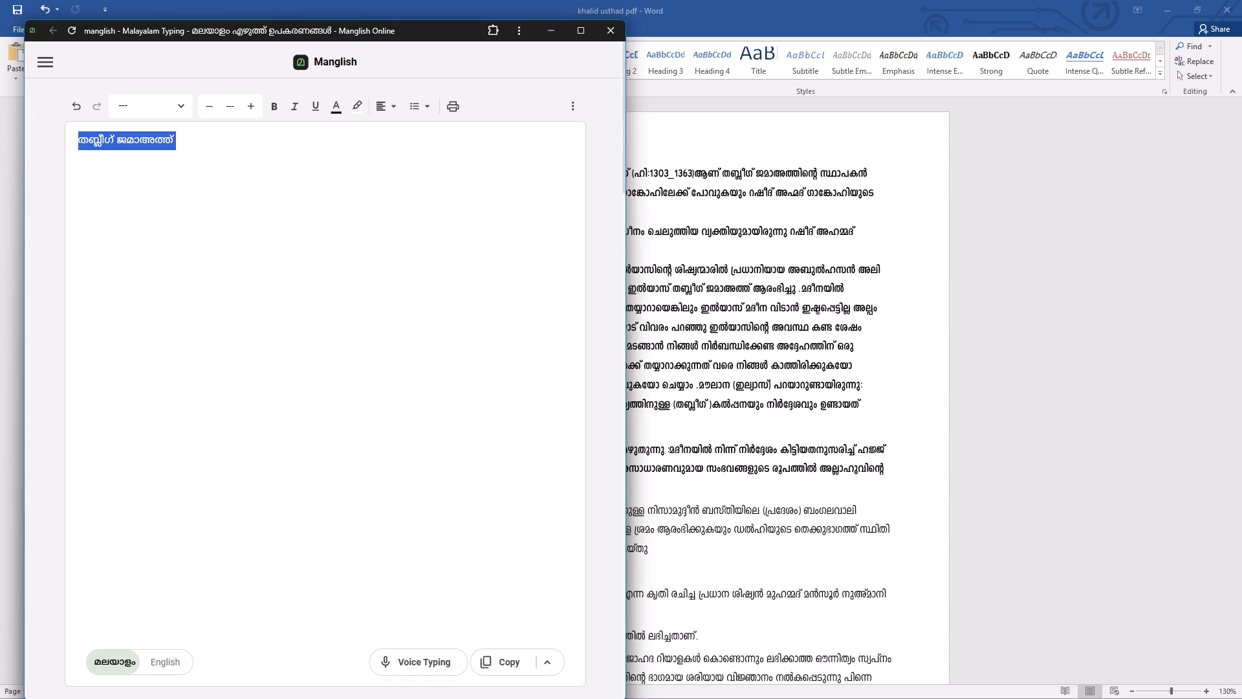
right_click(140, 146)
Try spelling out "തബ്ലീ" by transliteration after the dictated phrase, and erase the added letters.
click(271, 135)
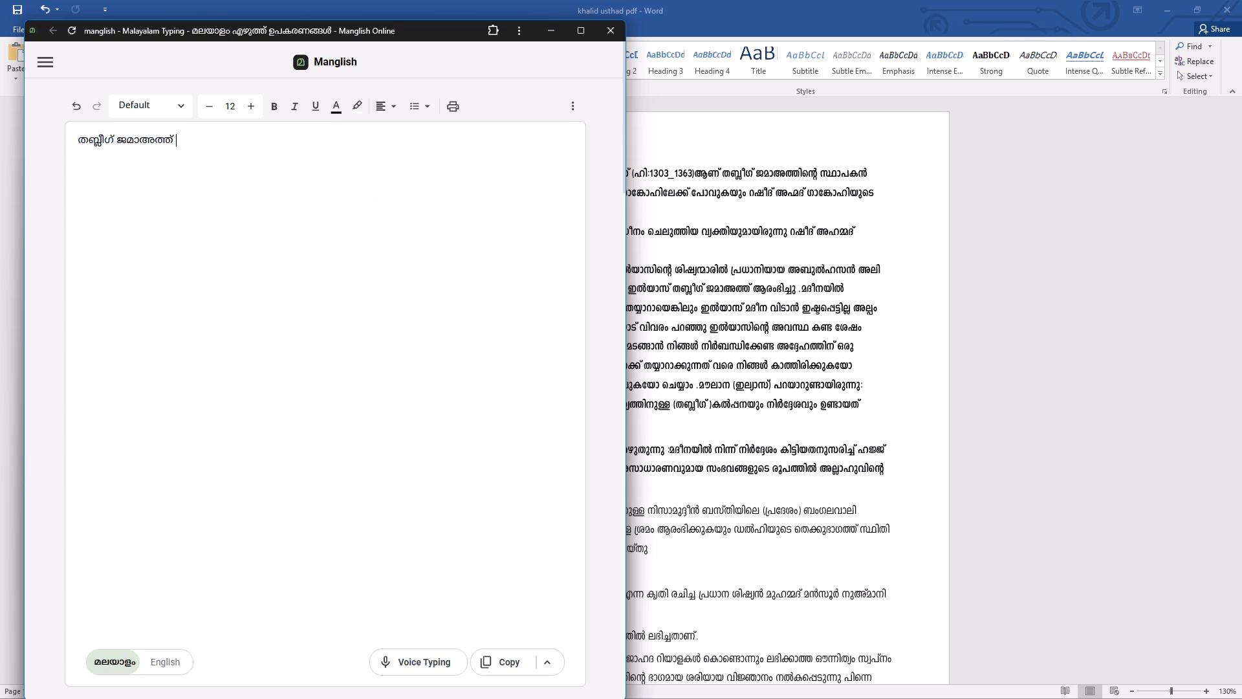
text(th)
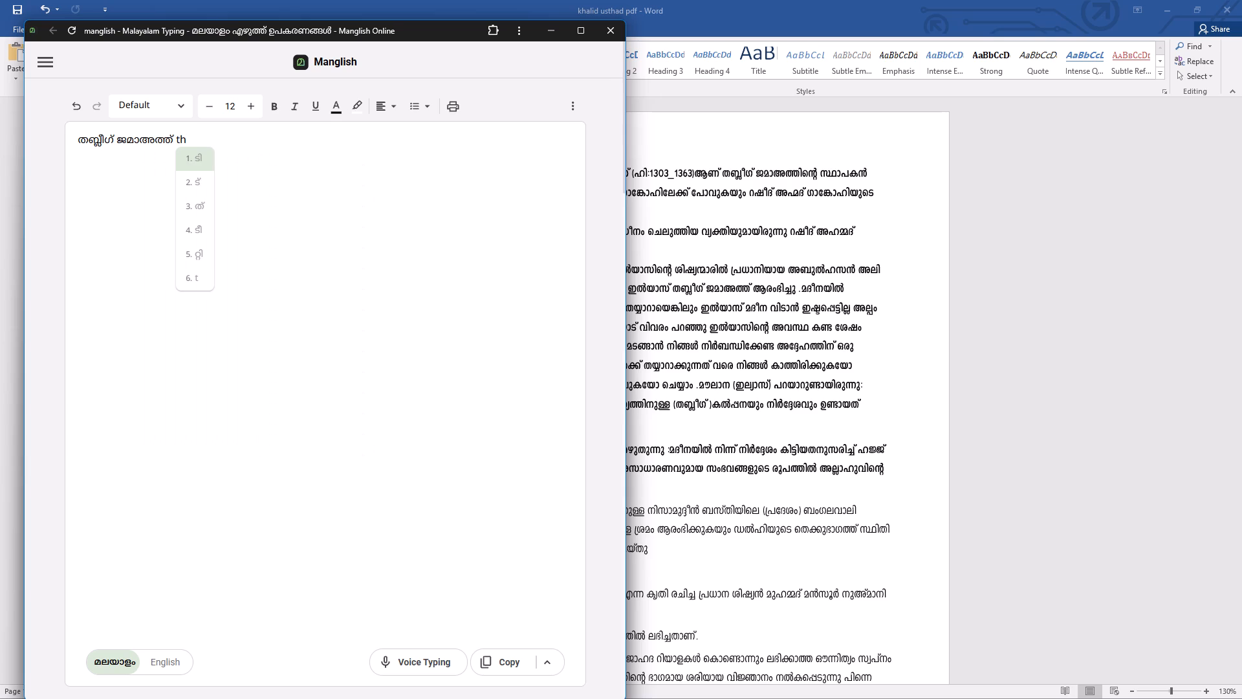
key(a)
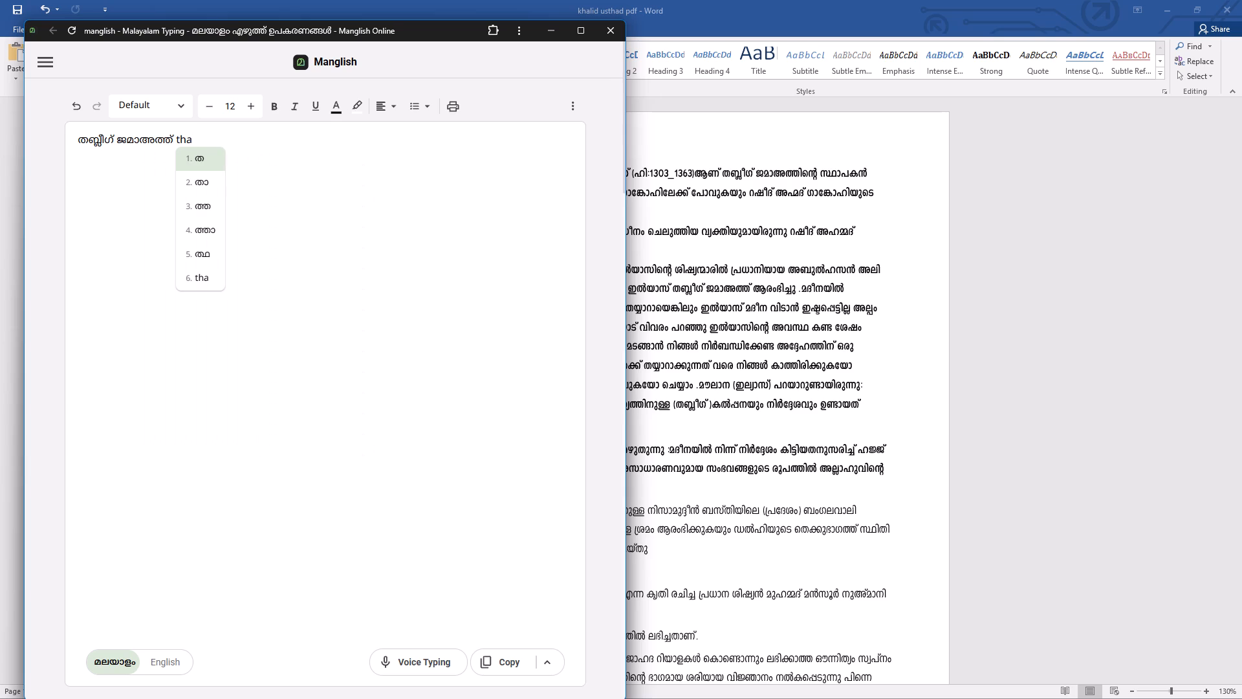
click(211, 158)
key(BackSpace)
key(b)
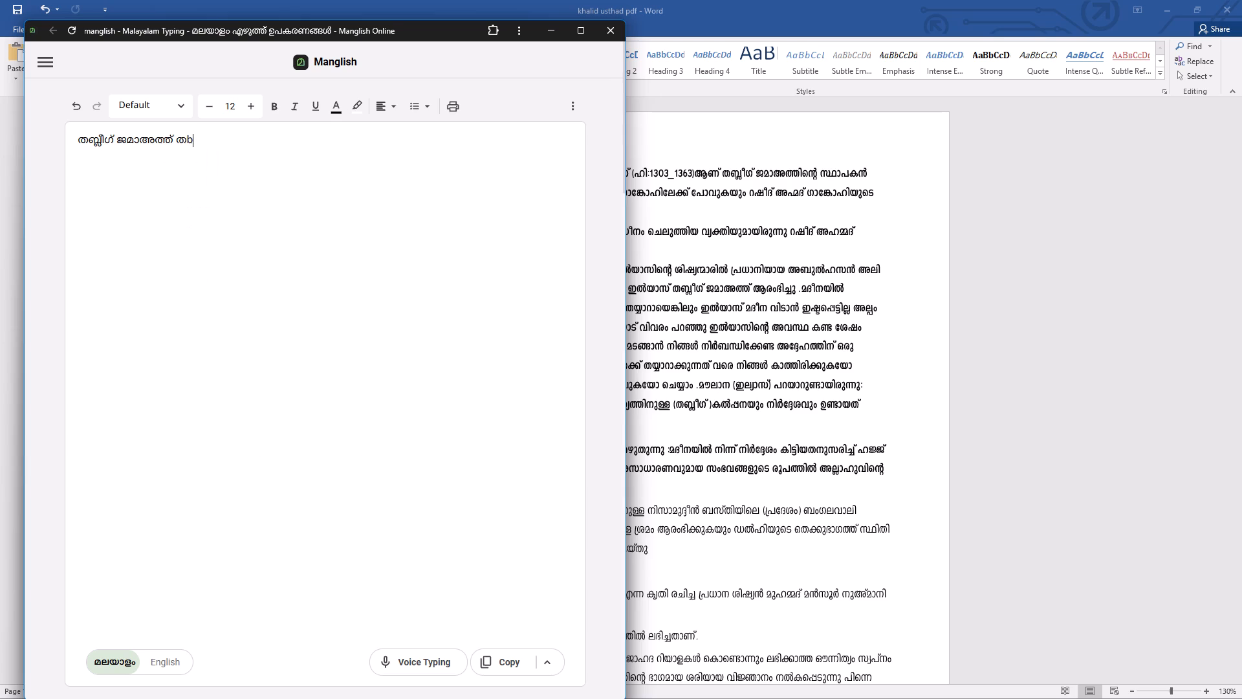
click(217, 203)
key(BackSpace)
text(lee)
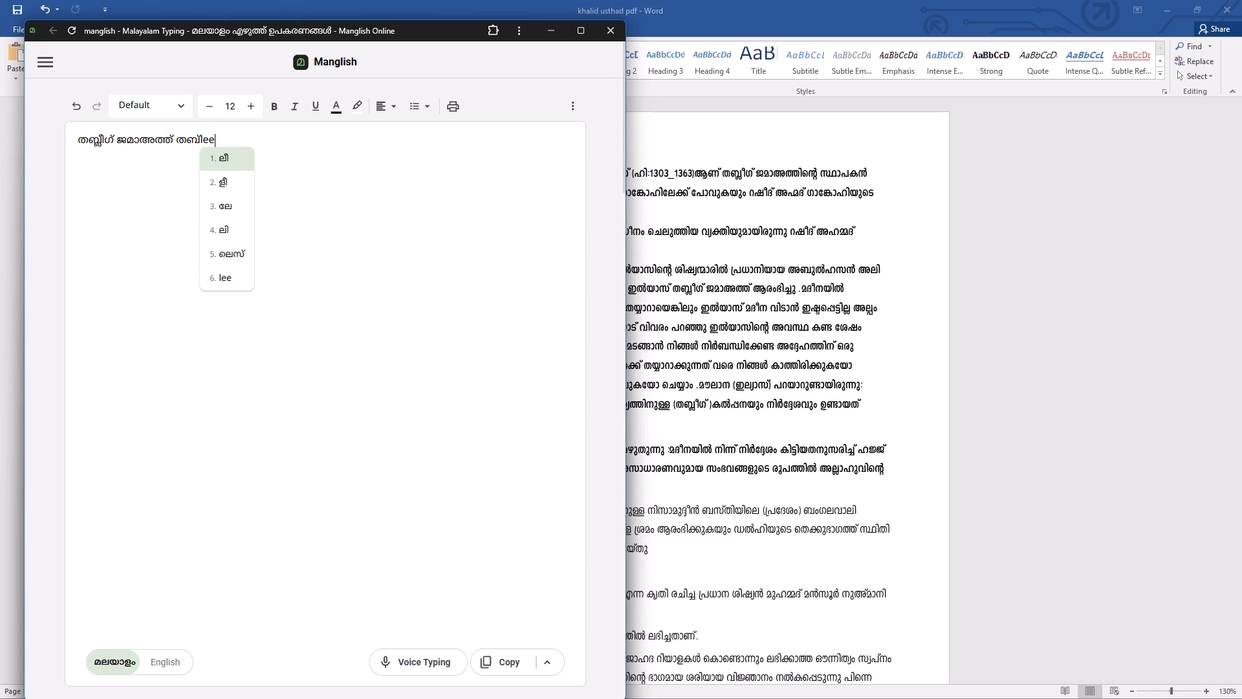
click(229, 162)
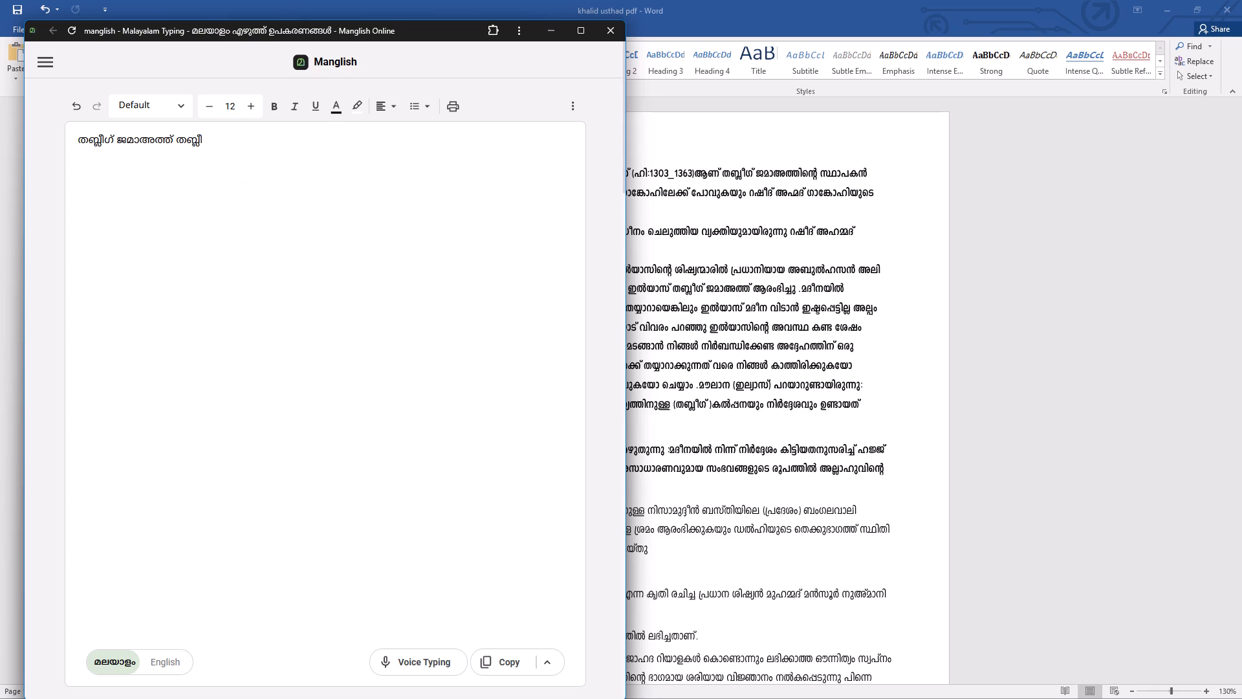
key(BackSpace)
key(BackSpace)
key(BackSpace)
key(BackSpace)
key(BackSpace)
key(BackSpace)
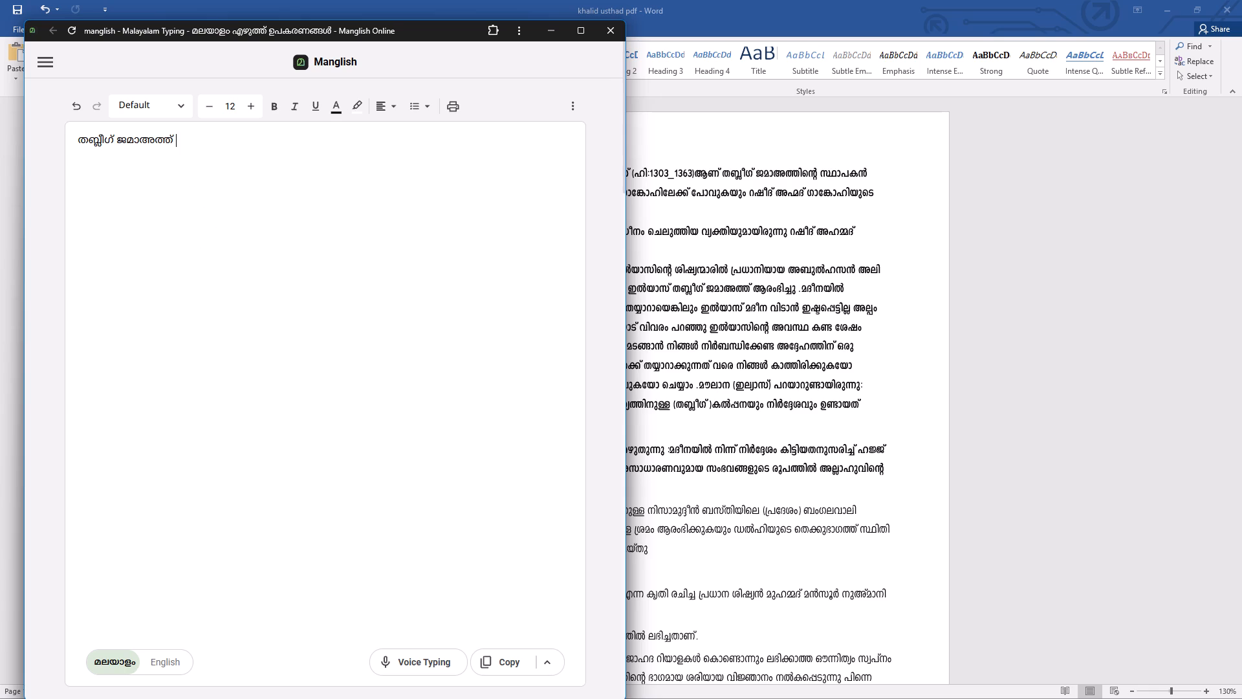
Cut the whole phrase "തബ്ലീഗ് ജമാഅത്ത്" out of the Manglish editor.
key(ctrl+a)
click(157, 135)
key(ctrl+a)
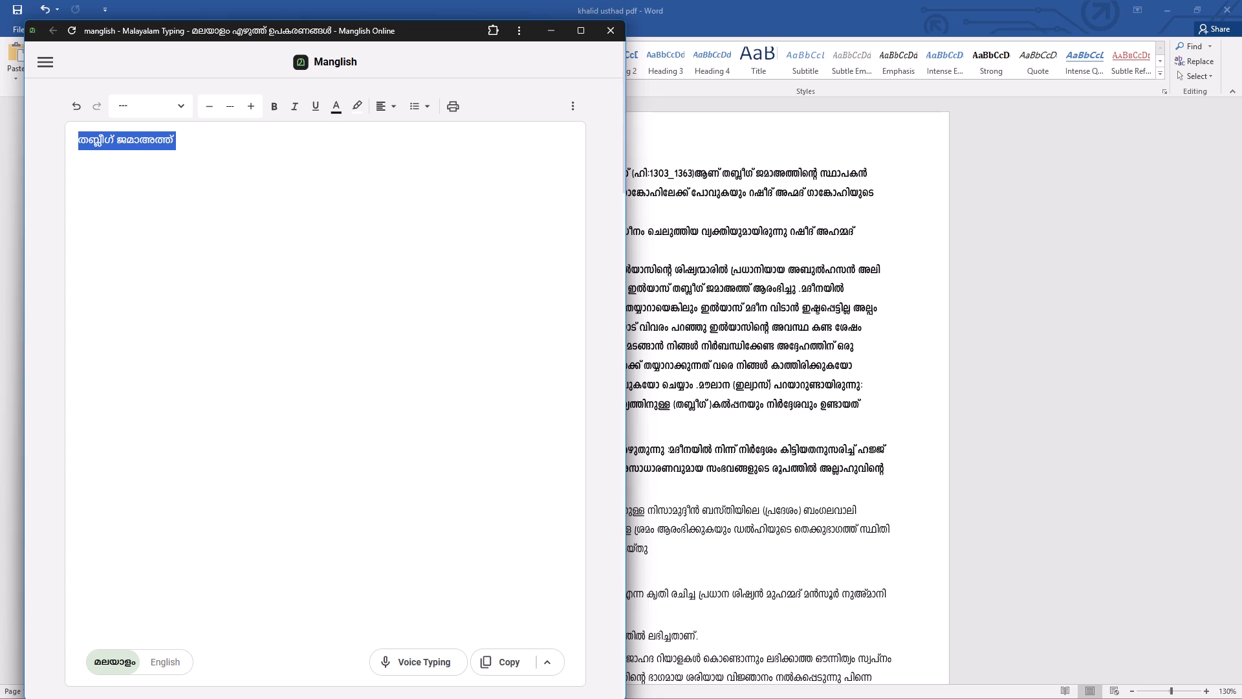
key(ctrl+x)
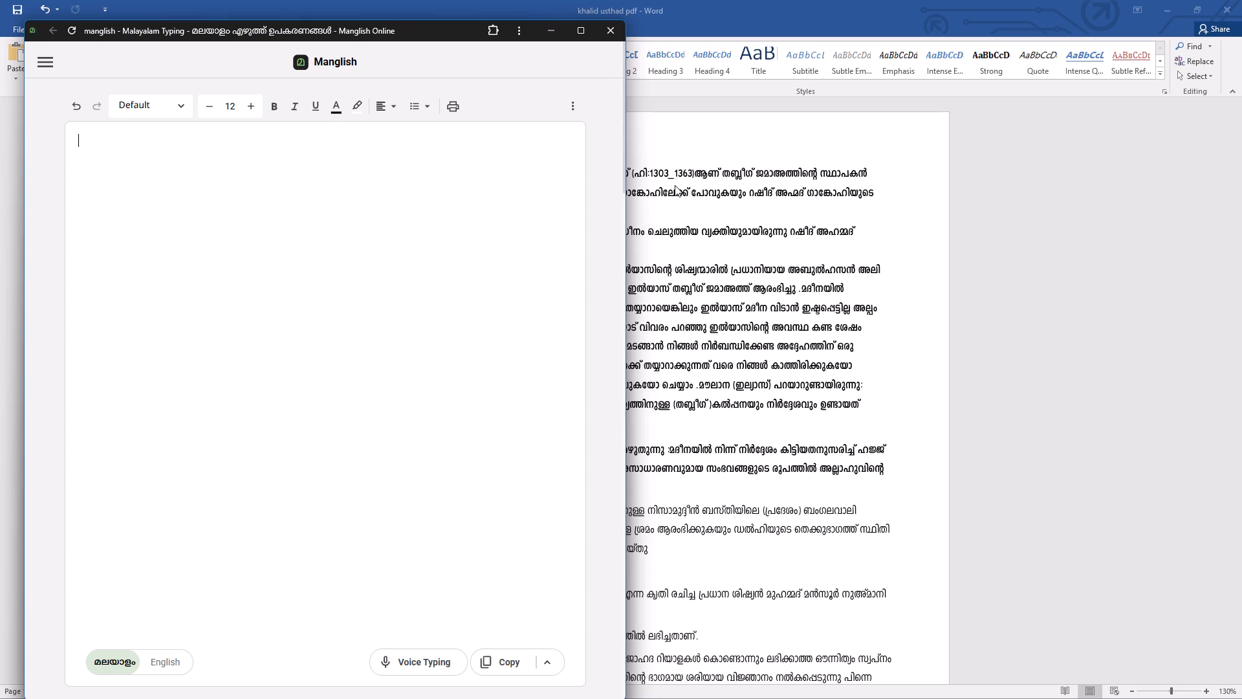
Switch to the Word document and paste the cut phrase on a new line above the first bullet point of page one.
click(1042, 347)
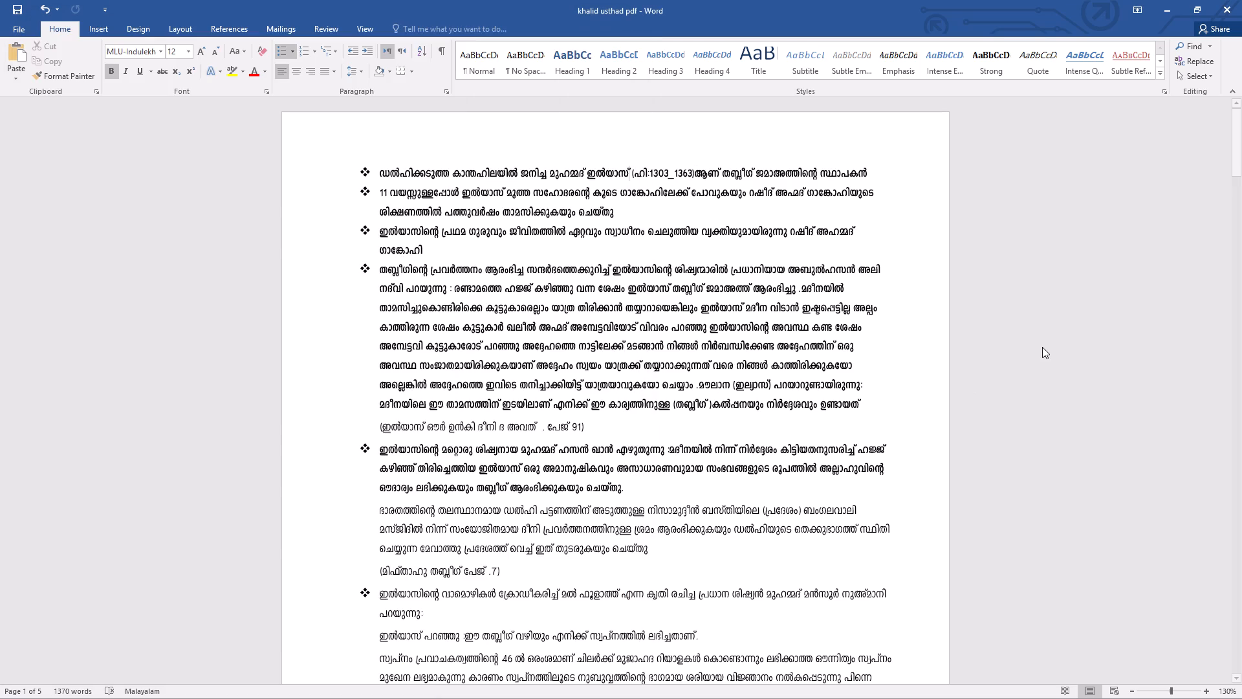
click(379, 161)
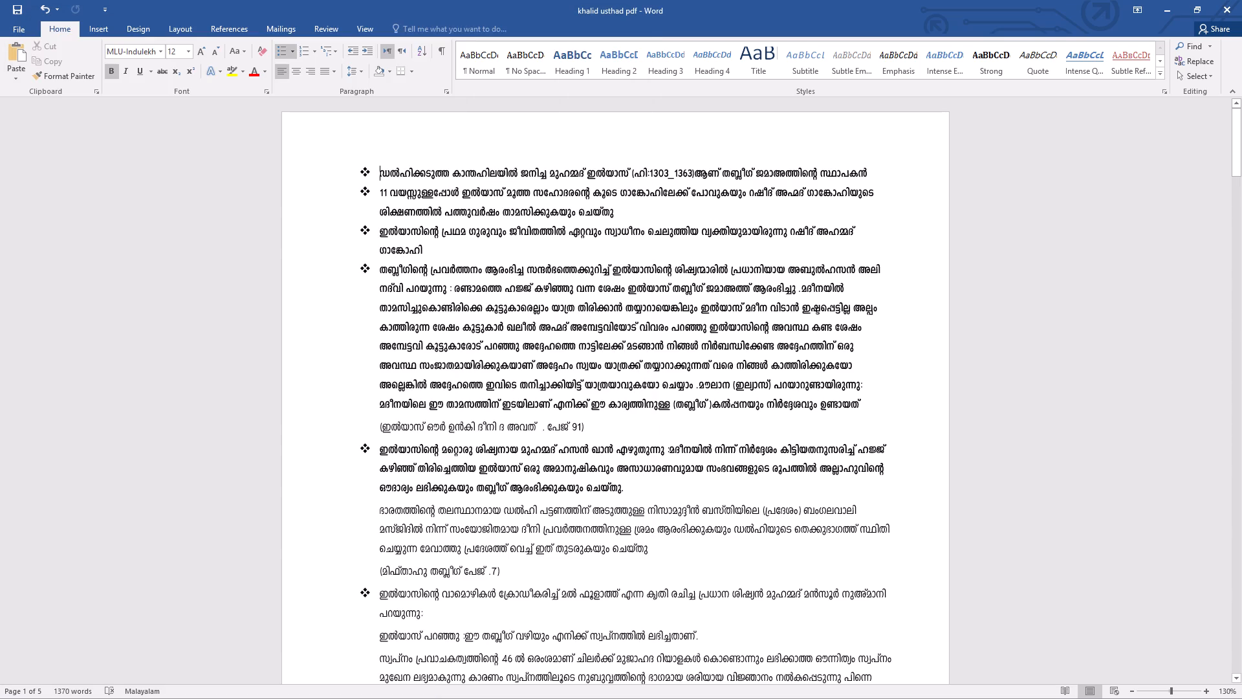
click(376, 156)
click(358, 170)
key(Return)
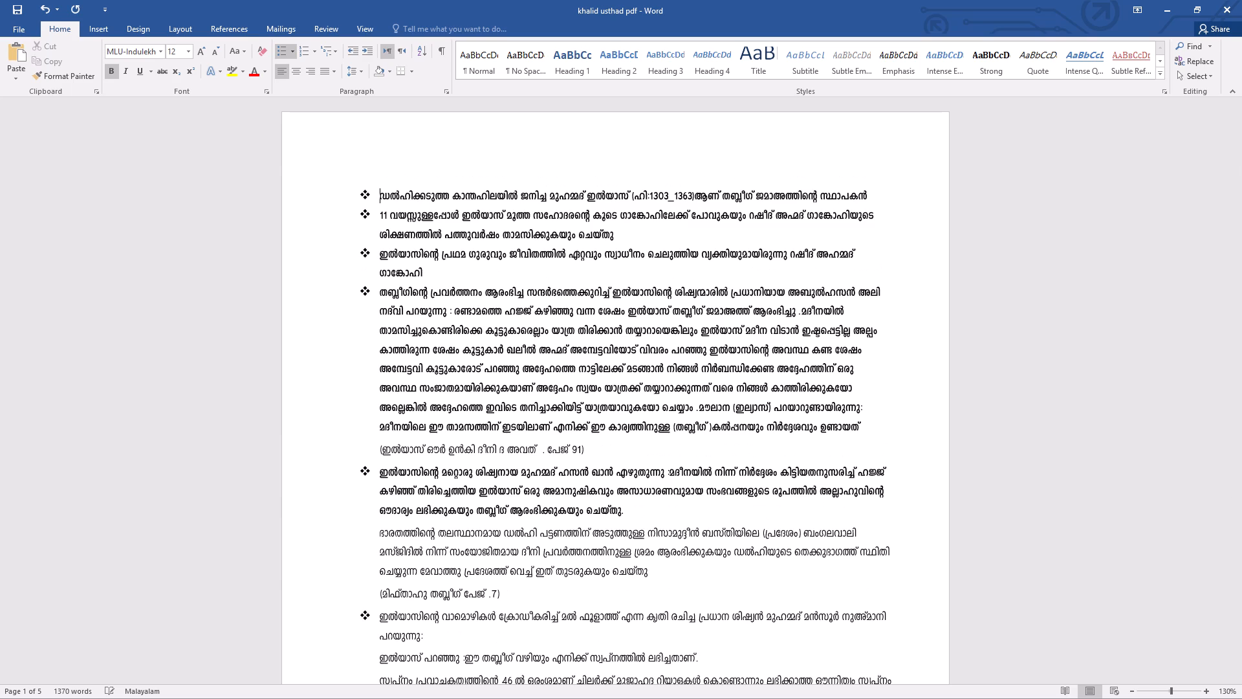
key(Return)
key(Return)
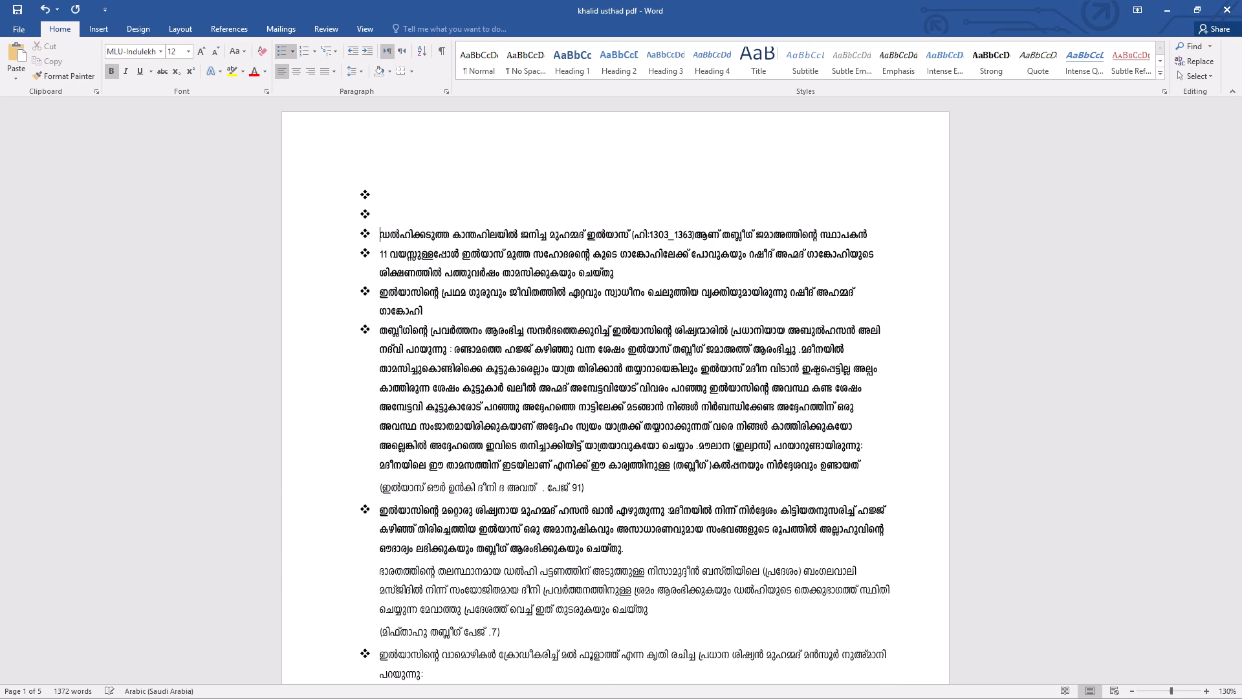
click(375, 206)
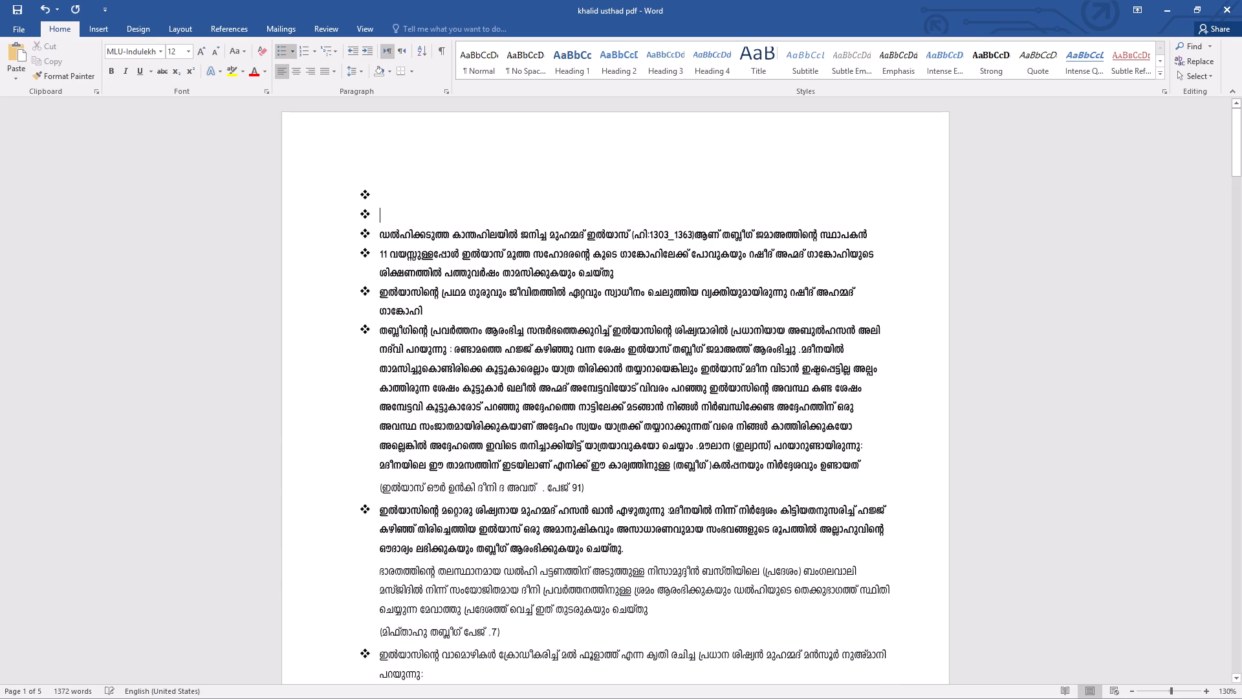
key(BackSpace)
key(BackSpace)
key(BackSpace)
key(BackSpace)
key(BackSpace)
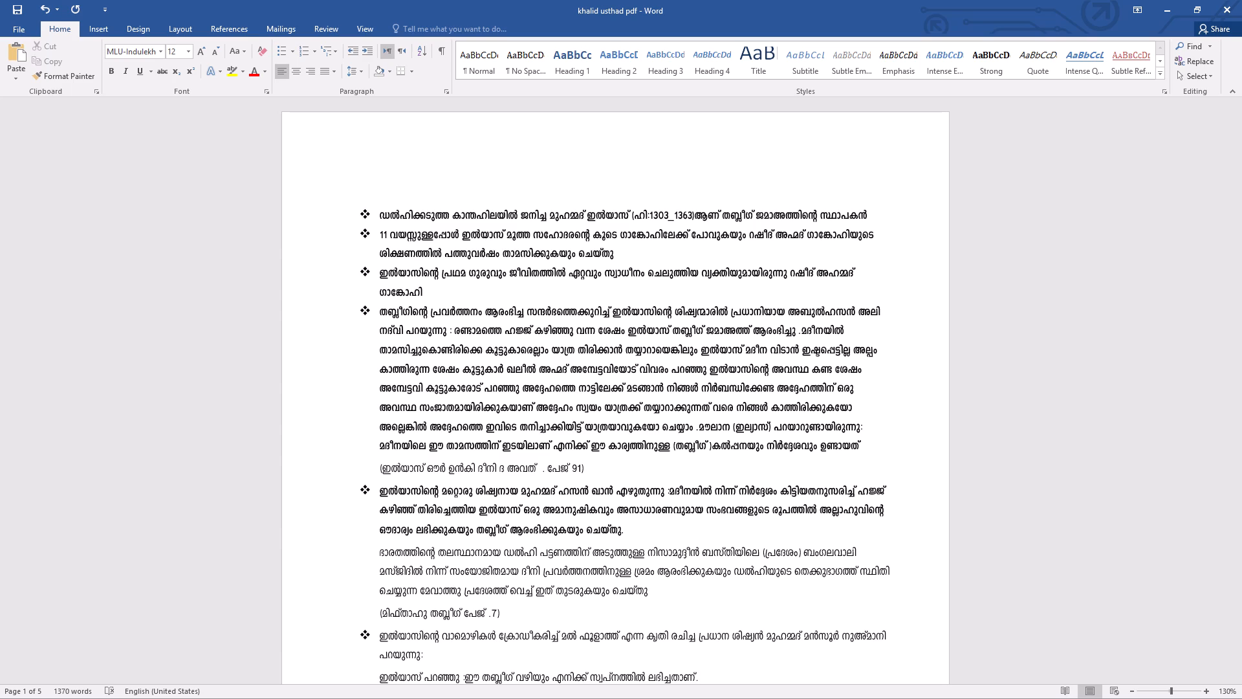
key(ctrl+v)
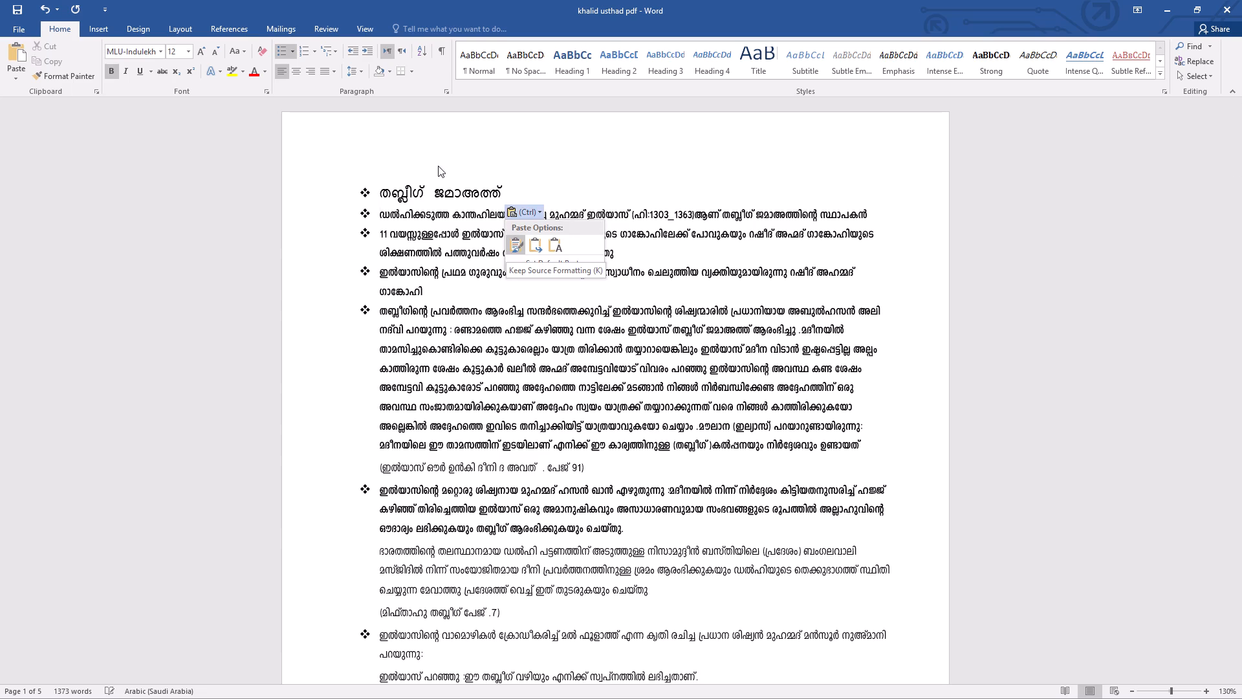
Centre the pasted heading "തബ്ലീഗ് ജമാഅത്ത്" and set it in the MLU-Indulekh font at size 22.
double_click(474, 195)
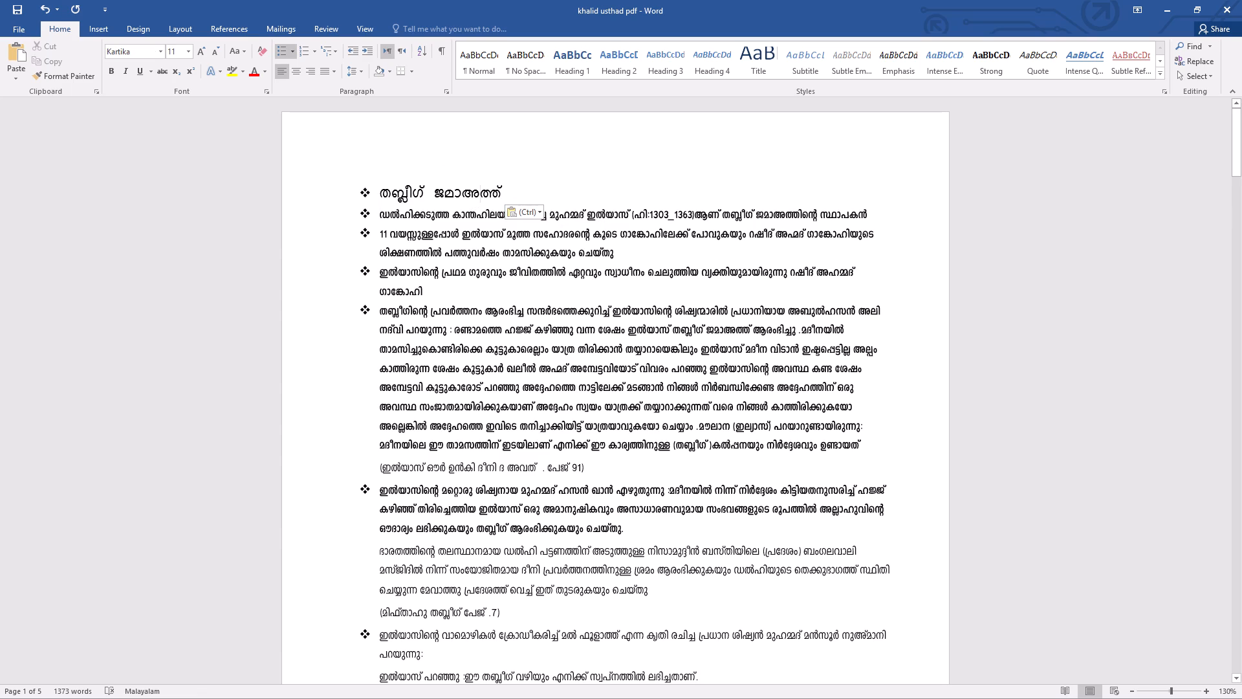
drag(505, 193, 383, 197)
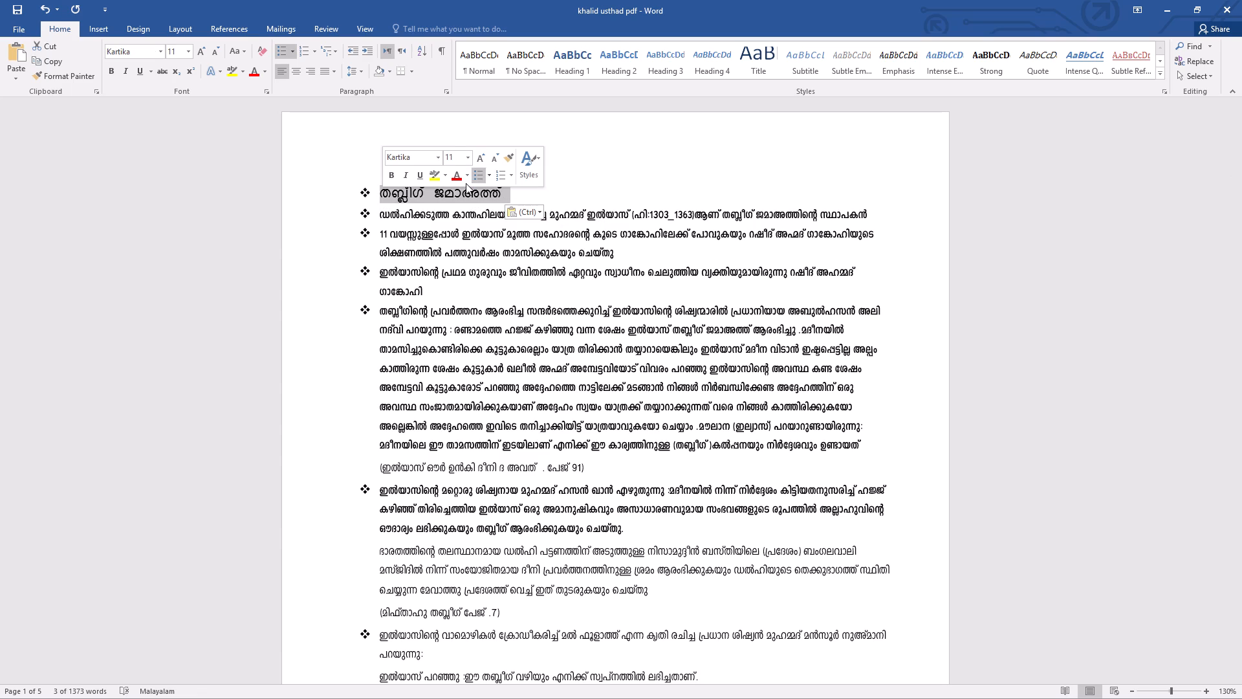
key(ctrl+e)
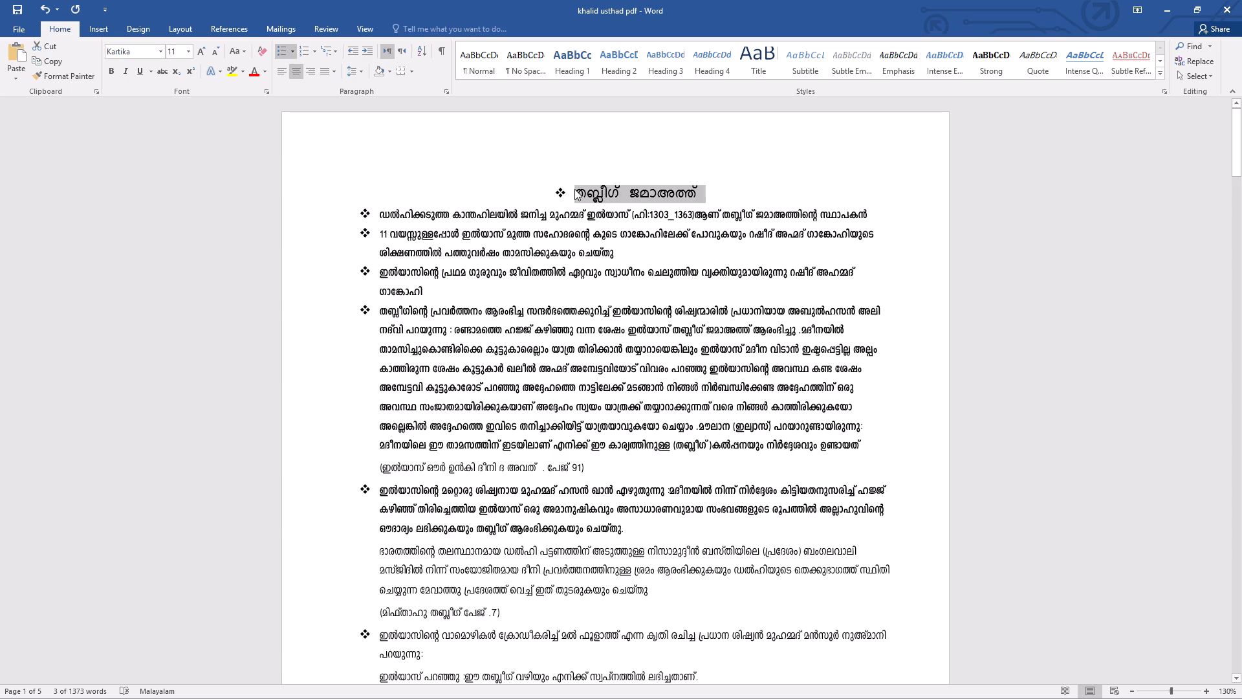
click(139, 49)
text(mlu)
key(Return)
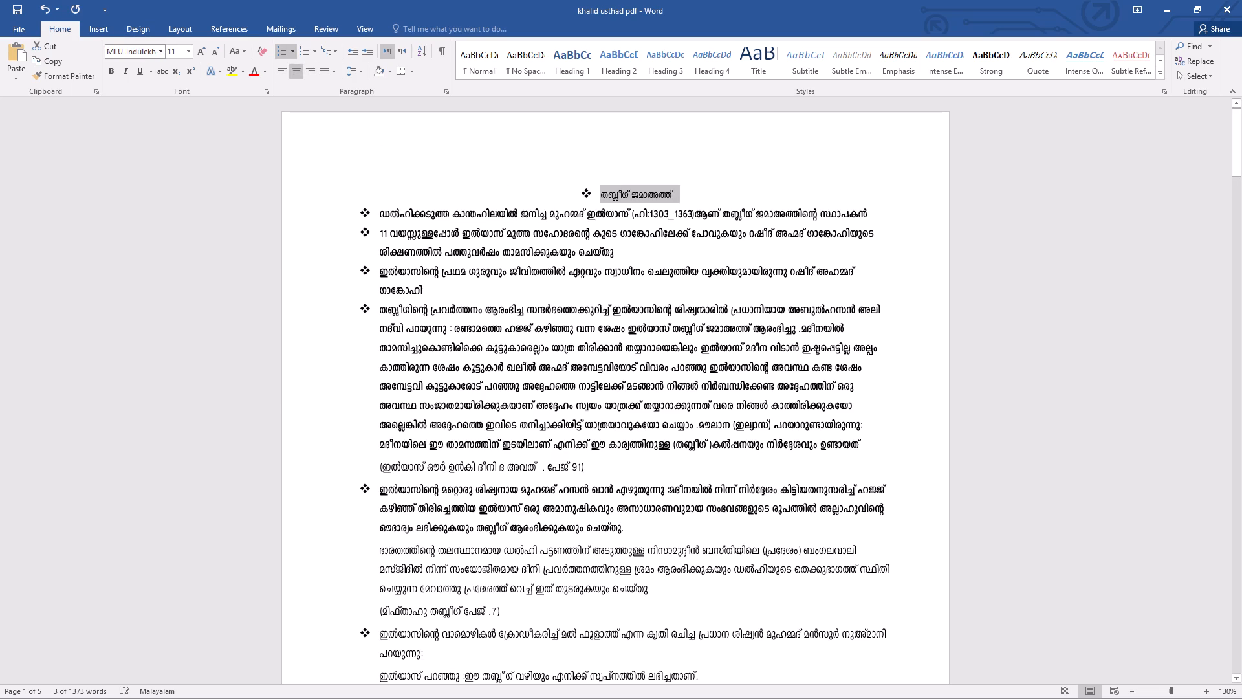
click(190, 52)
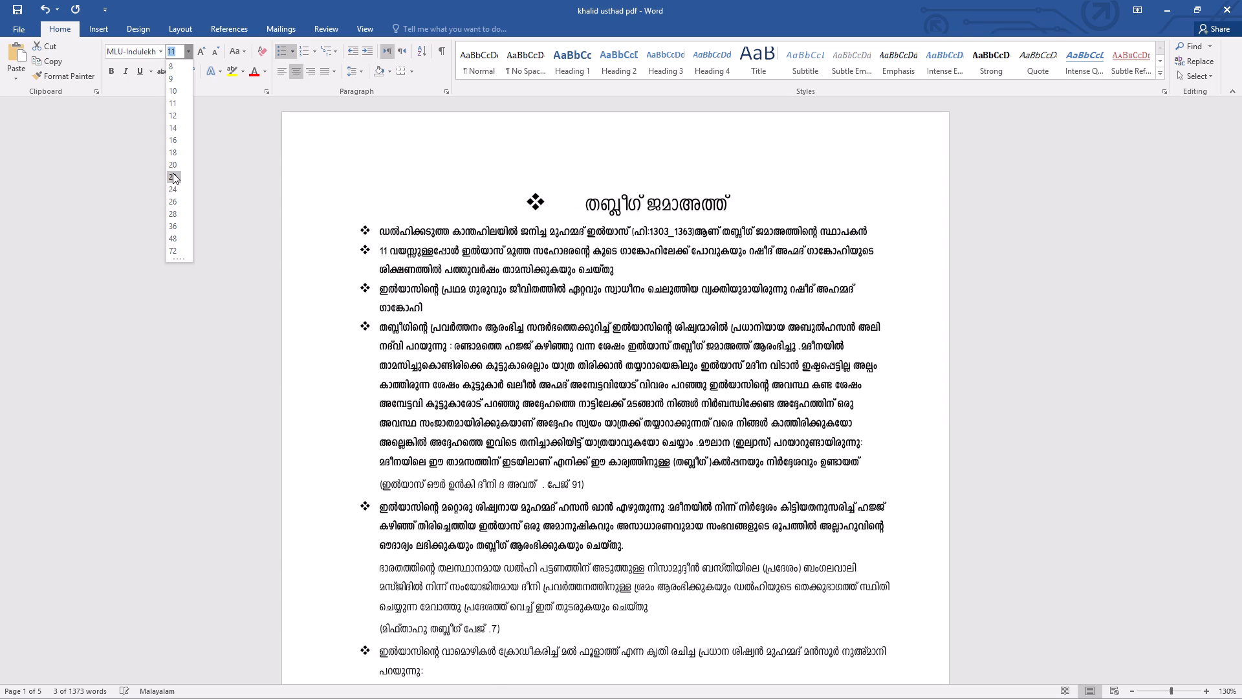
click(173, 173)
Remove the bullet in front of the heading and centre the heading line again.
click(567, 192)
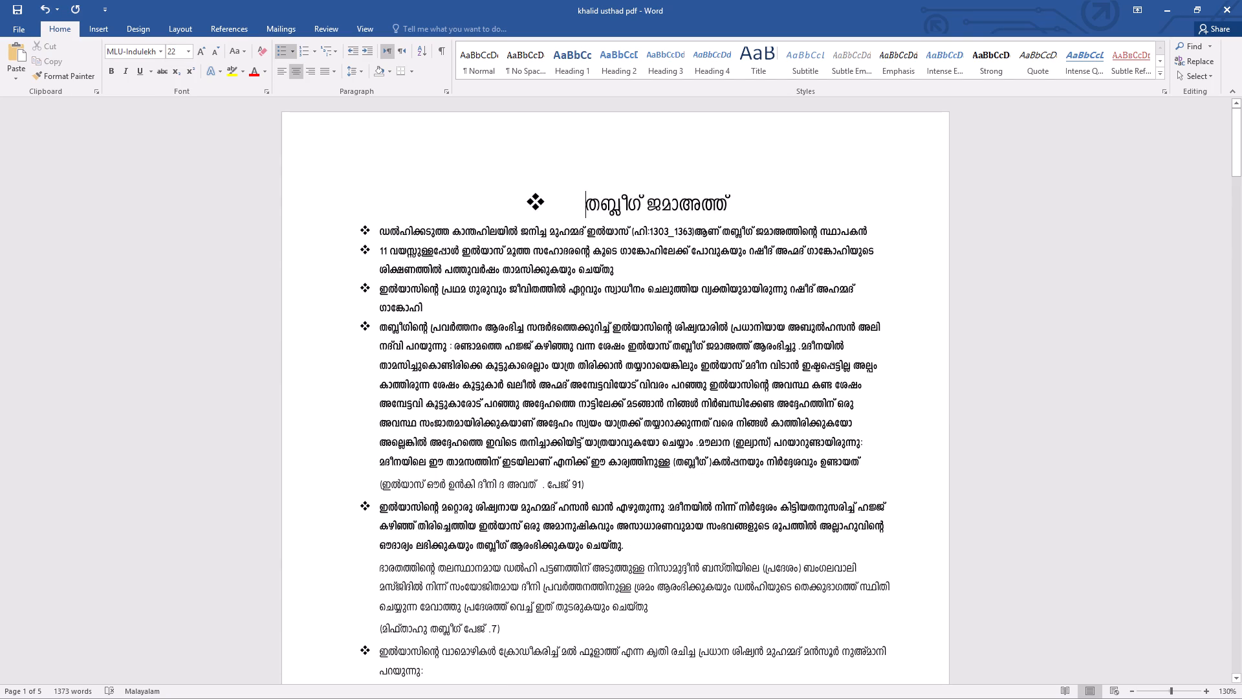
key(BackSpace)
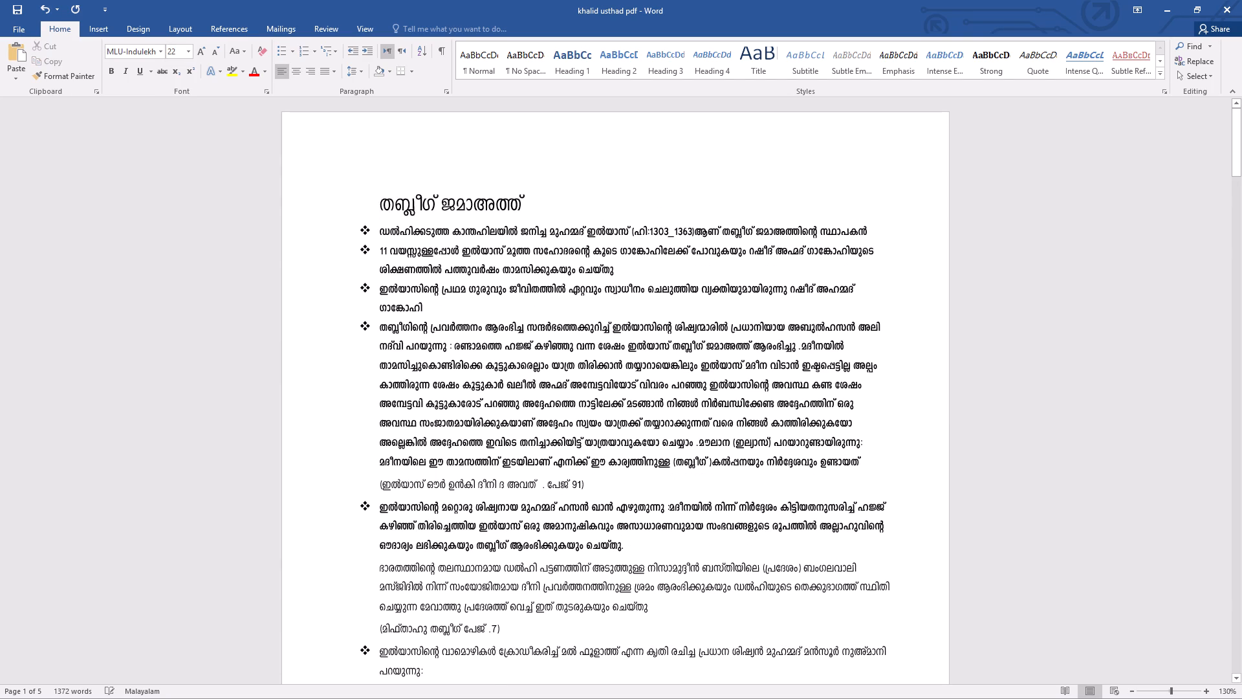
key(ctrl+e)
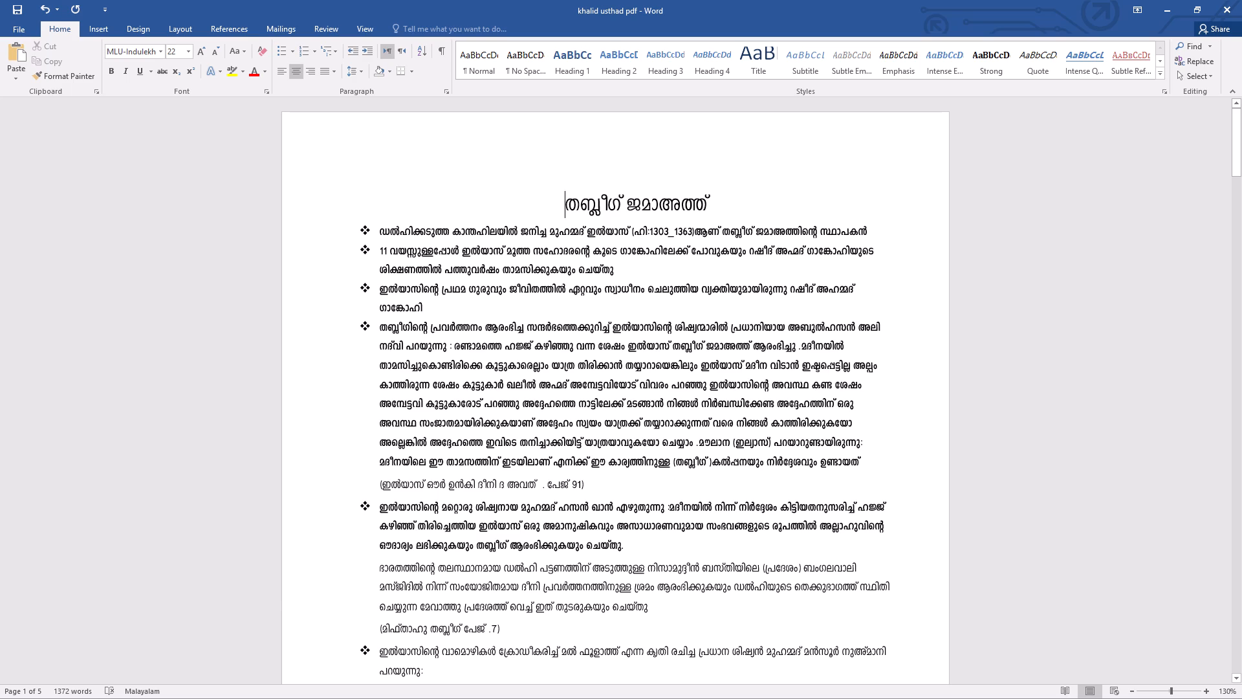
Make the whole heading "തബ്ലീഗ് ജമാഅത്ത്" bold.
drag(568, 203, 692, 201)
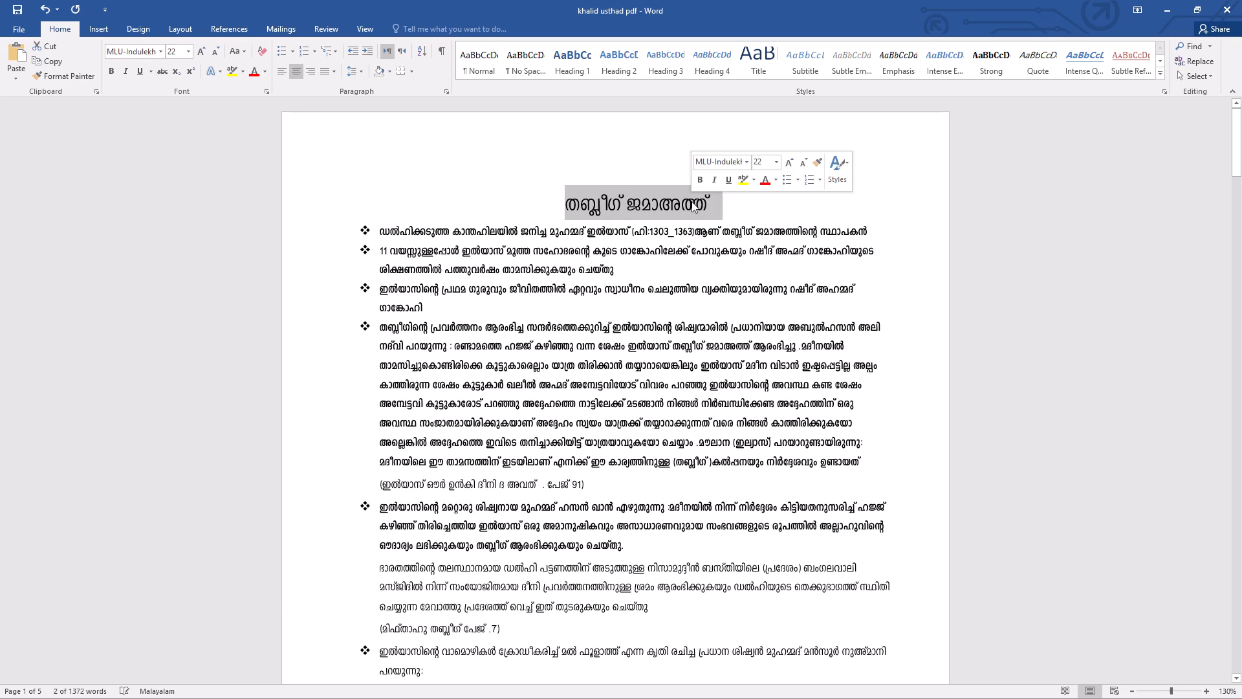
key(ctrl+b)
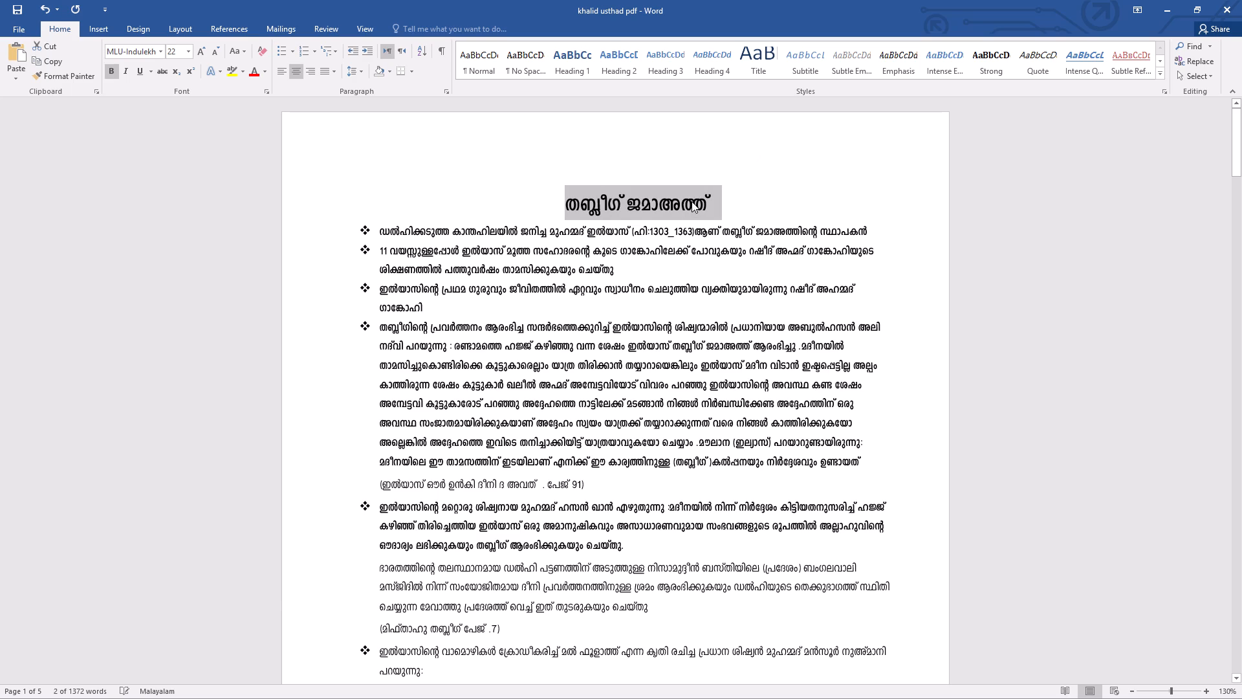
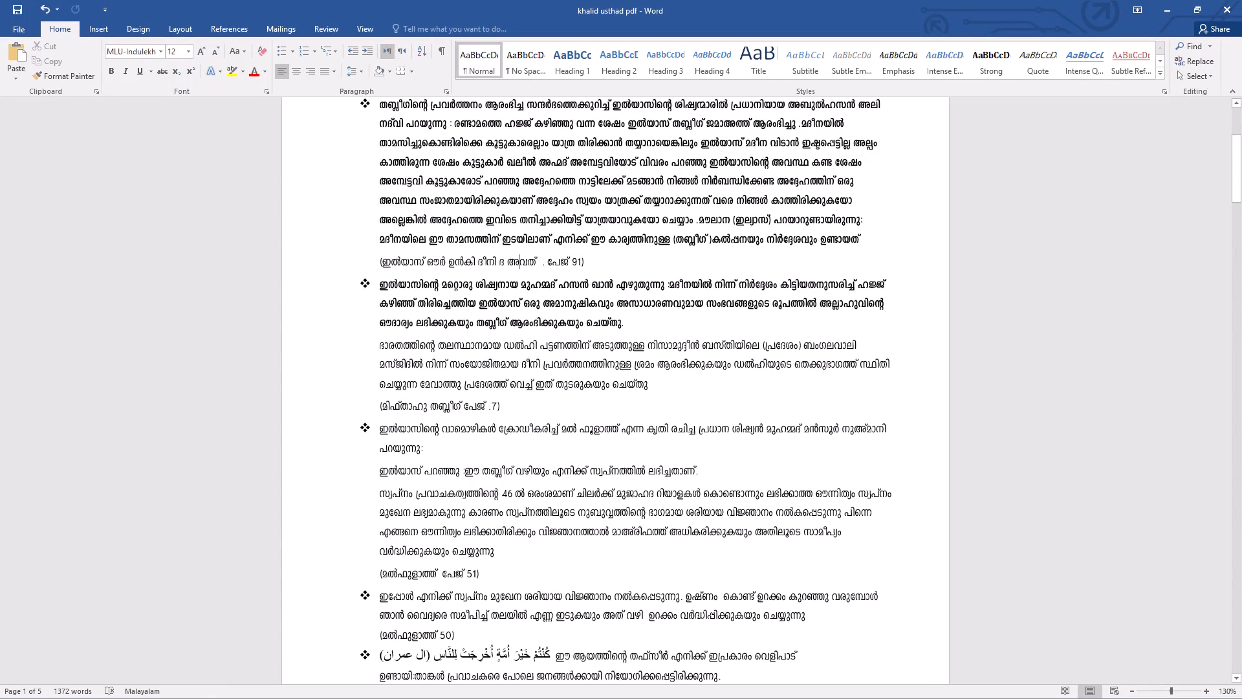
Place the text cursor between "ദ" and "അവത്" in the citation line ending "പേജ് 91)".
drag(526, 261, 500, 264)
click(508, 264)
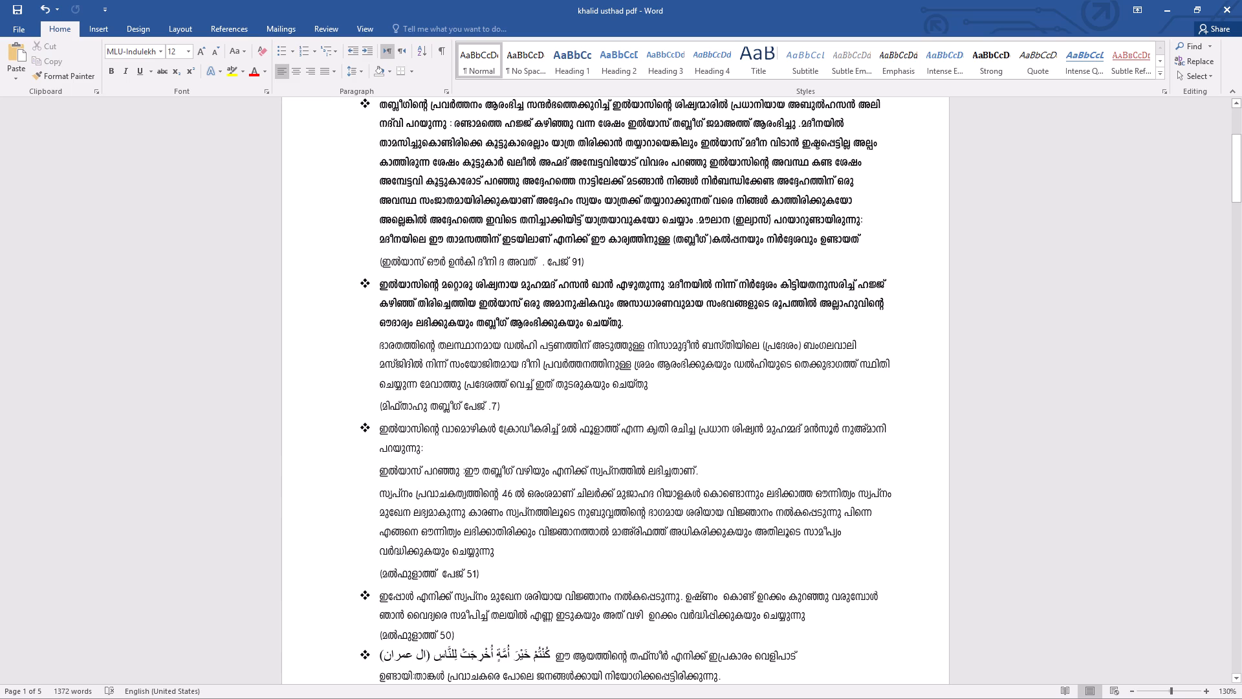
Correct the page 91 citation by pasting "ദഅ്വ" after "ദീനി" and removing the leftover "ദ അവ" so the word reads "ദഅ്വത്"; save the document.
click(498, 261)
key(ctrl+v)
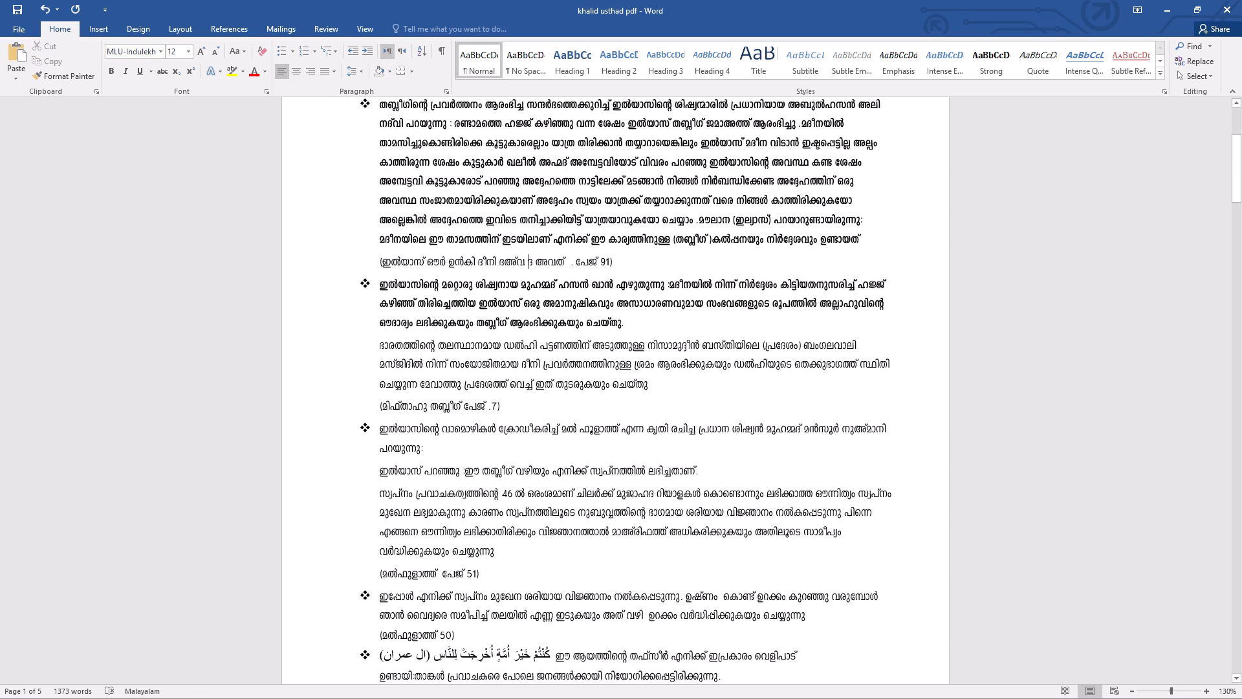
click(552, 261)
key(BackSpace)
key(BackSpace)
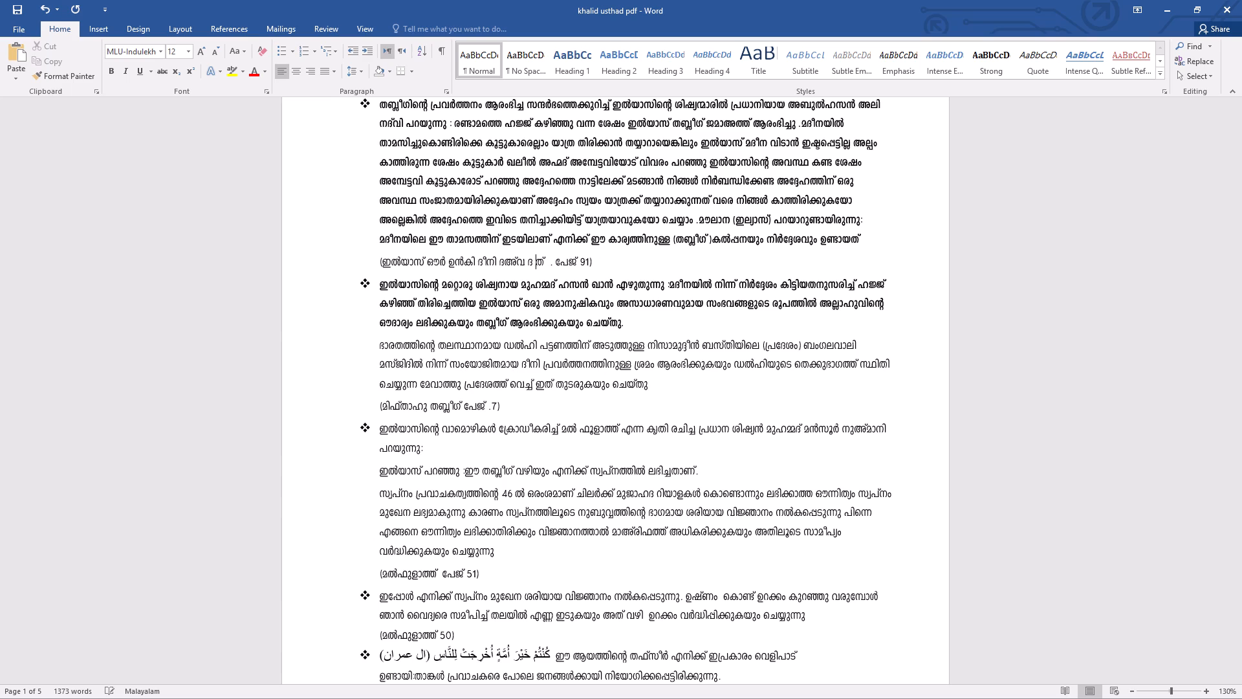
key(BackSpace)
key(BackSpace)
key(BackSpace)
key(ctrl+s)
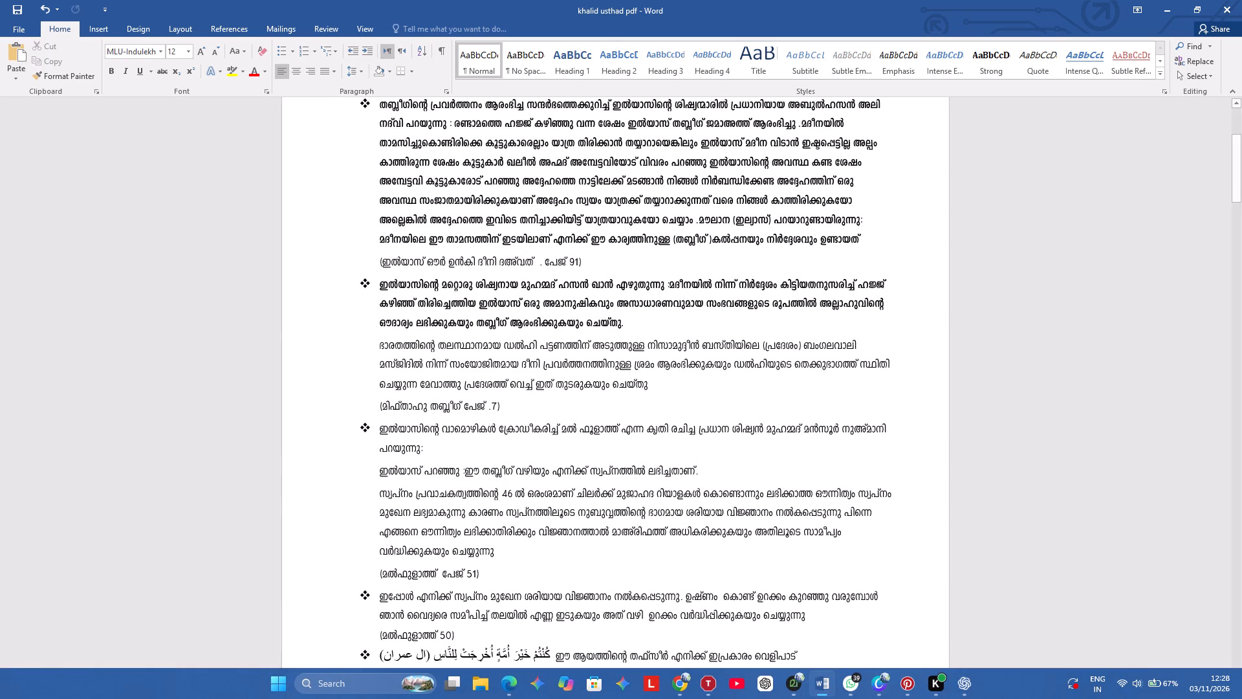
Switch to the Manglish typing window, replace the text "dawa" with "ri" converted to "രി", and copy it in FML format.
click(789, 692)
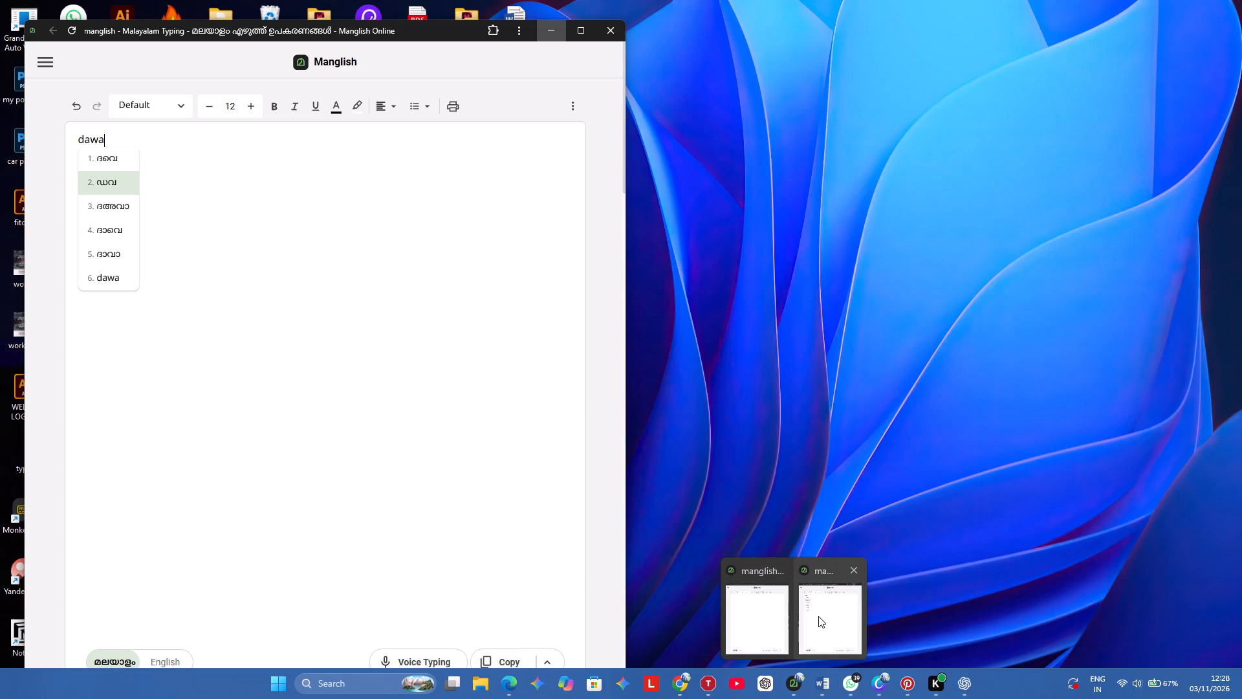
click(818, 616)
key(BackSpace)
key(BackSpace)
key(BackSpace)
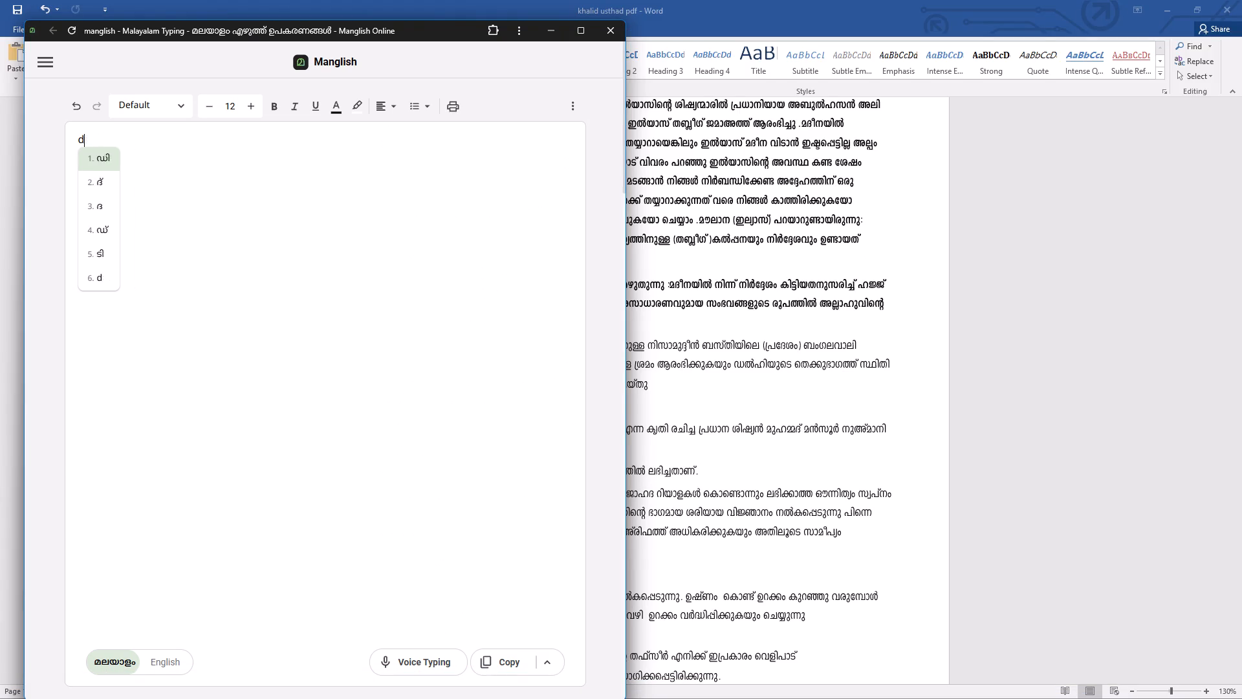
key(BackSpace)
key(BackSpace)
text(rei)
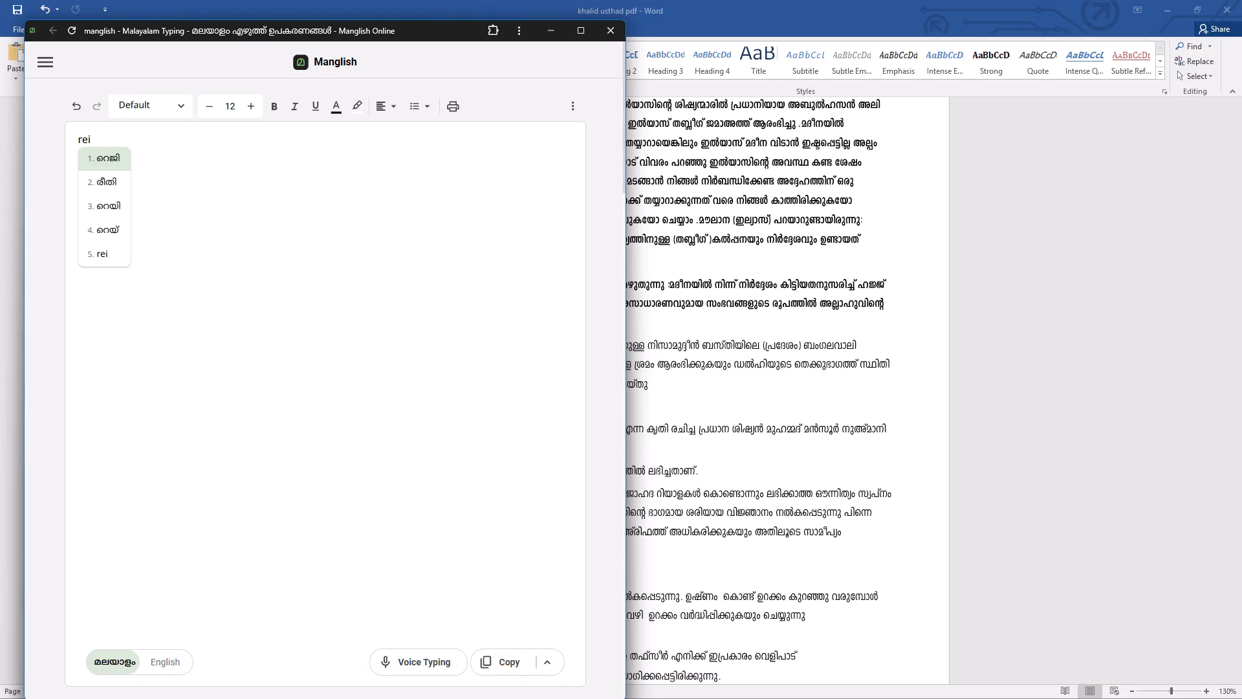
key(BackSpace)
key(BackSpace)
key(i)
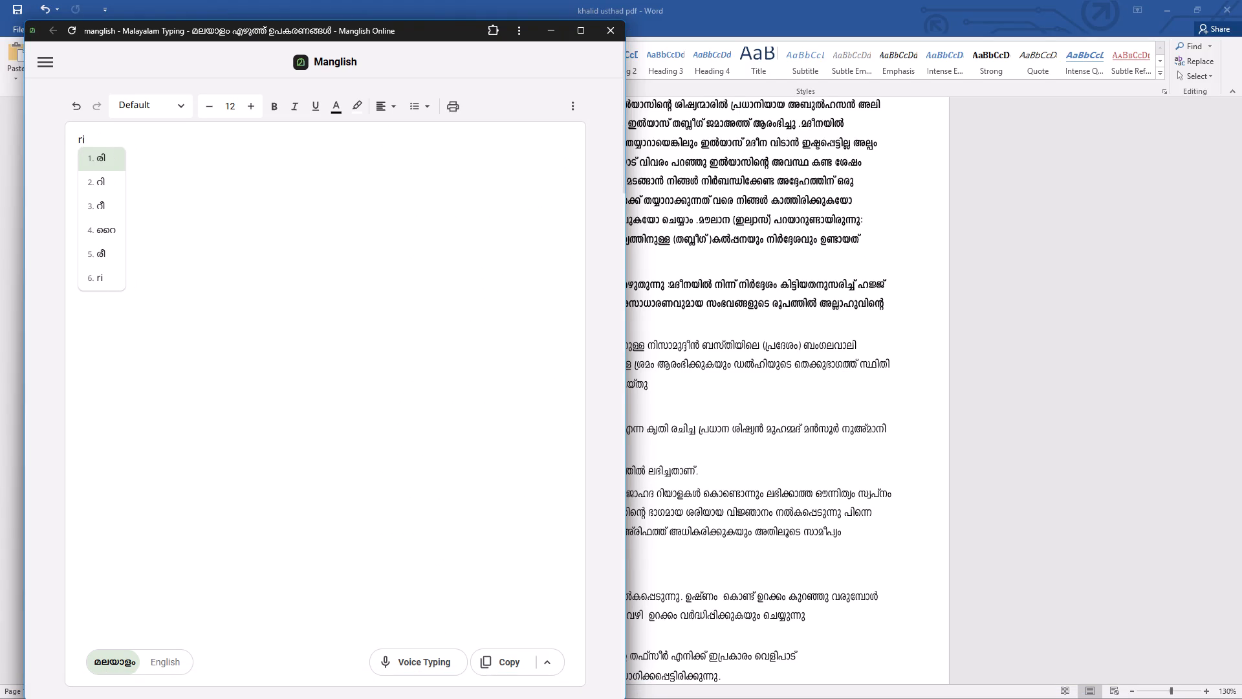
click(113, 167)
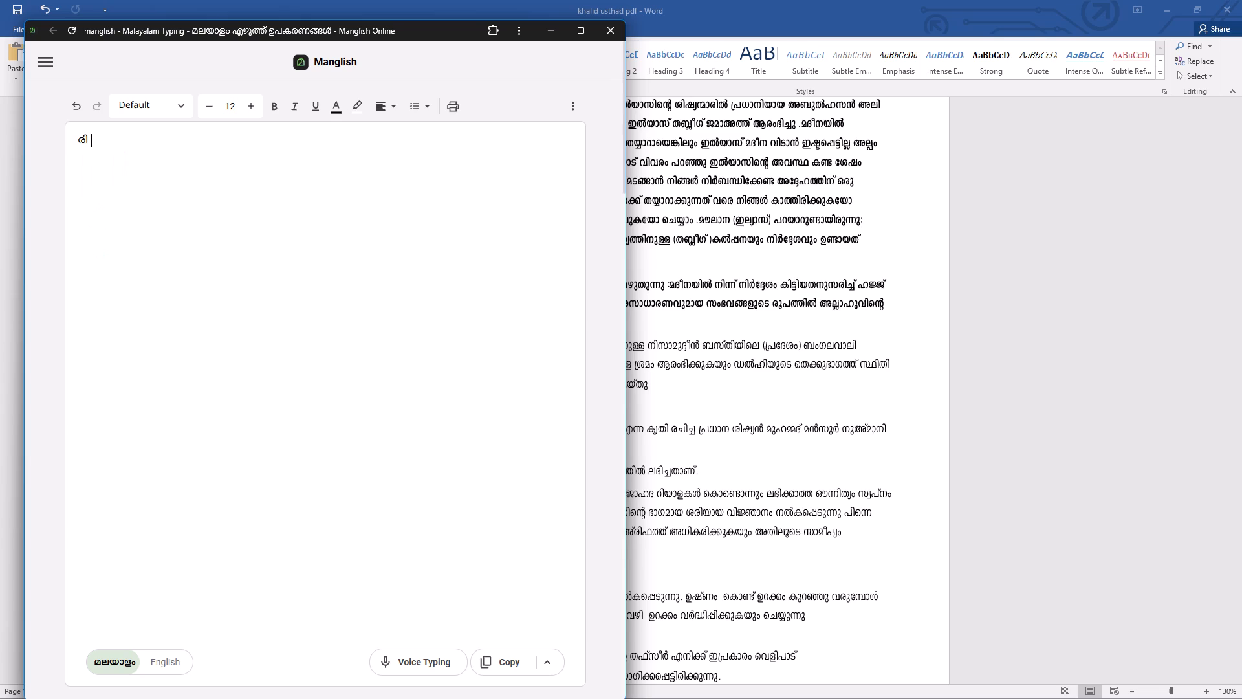
click(549, 669)
click(513, 584)
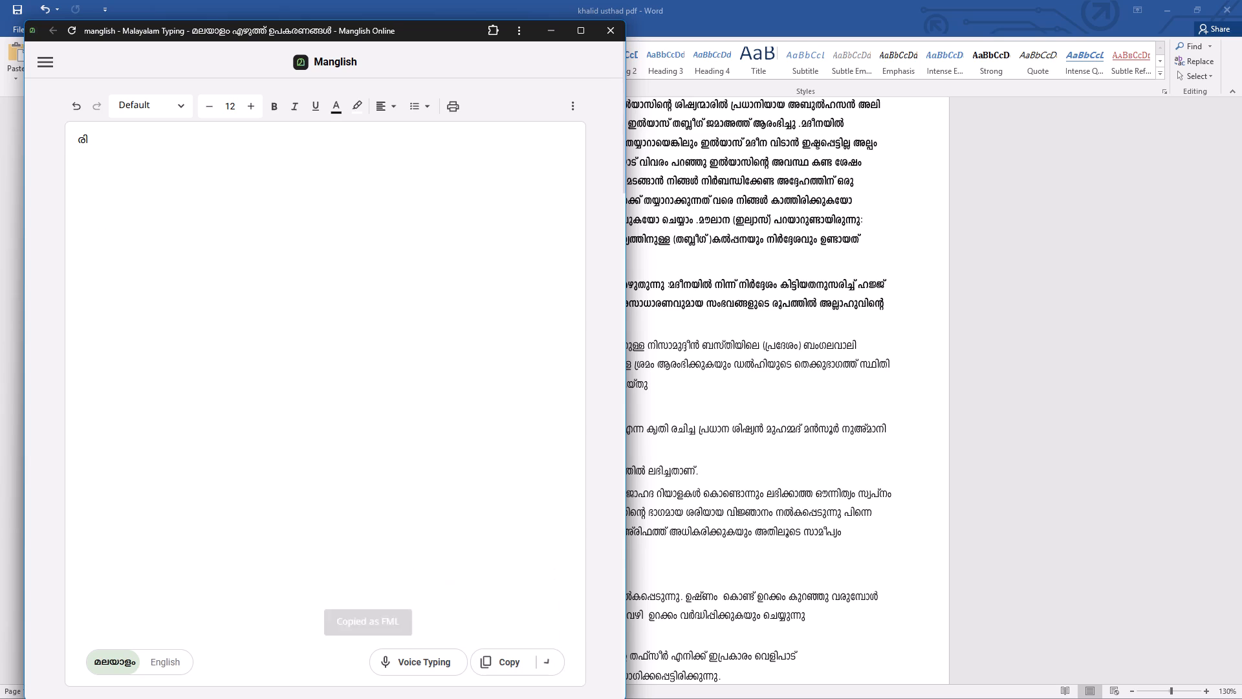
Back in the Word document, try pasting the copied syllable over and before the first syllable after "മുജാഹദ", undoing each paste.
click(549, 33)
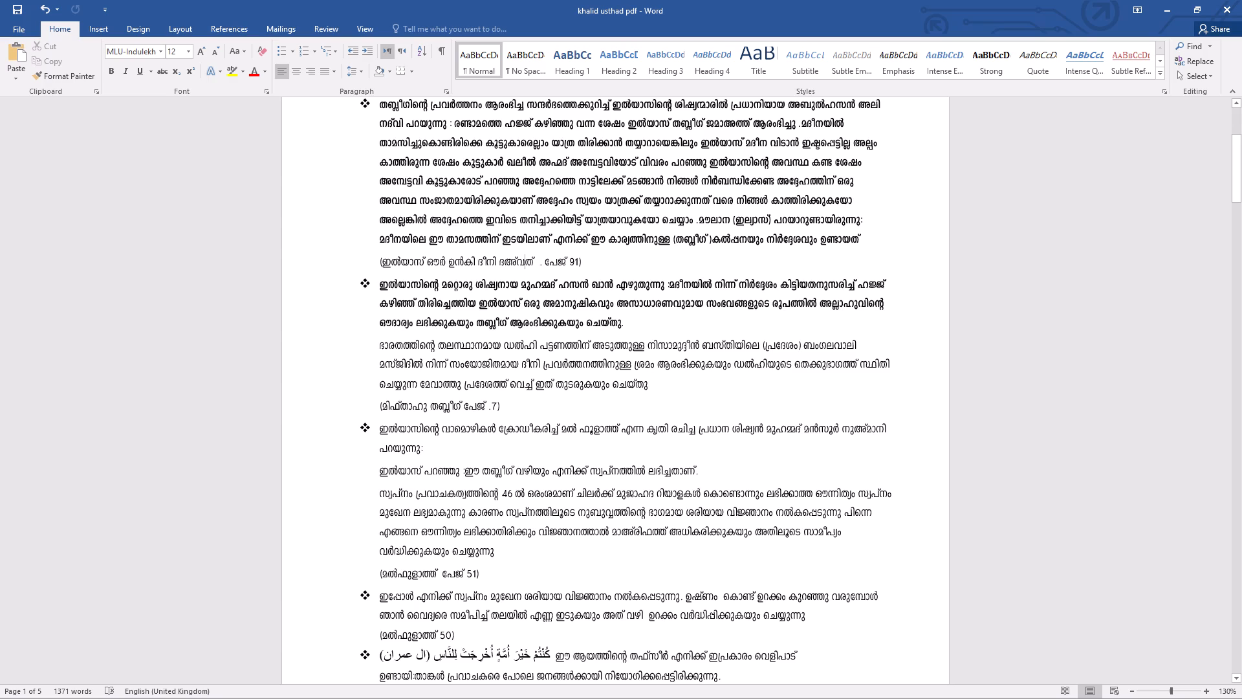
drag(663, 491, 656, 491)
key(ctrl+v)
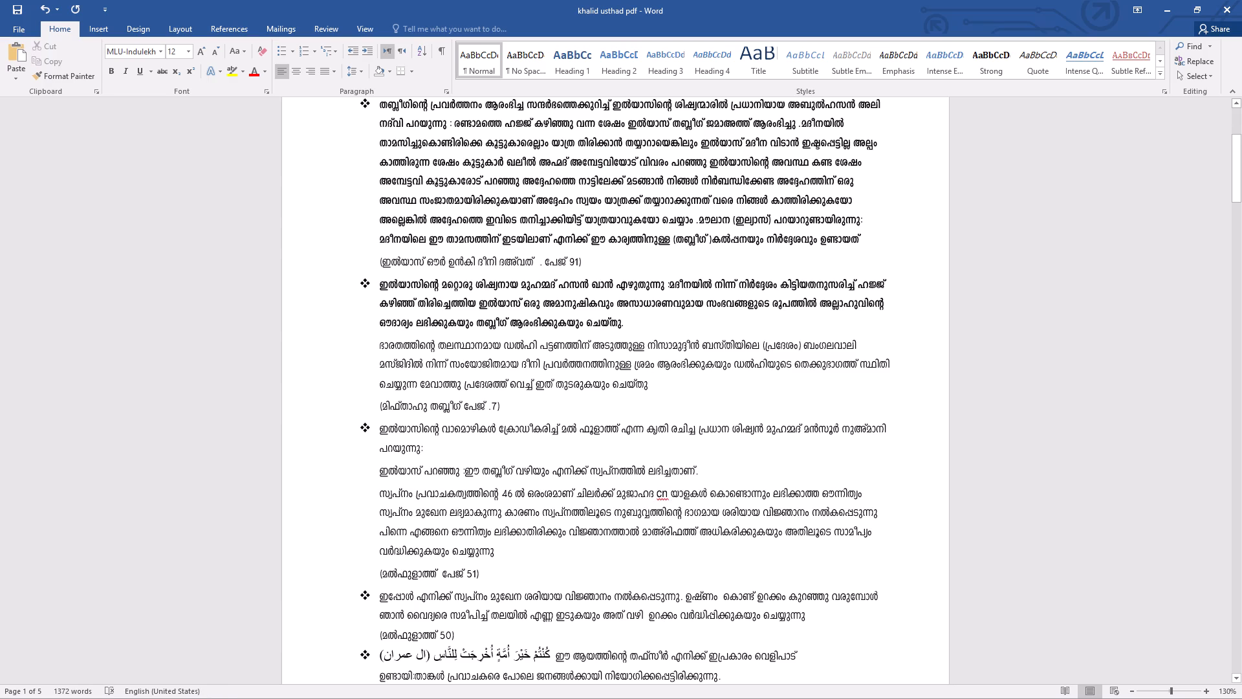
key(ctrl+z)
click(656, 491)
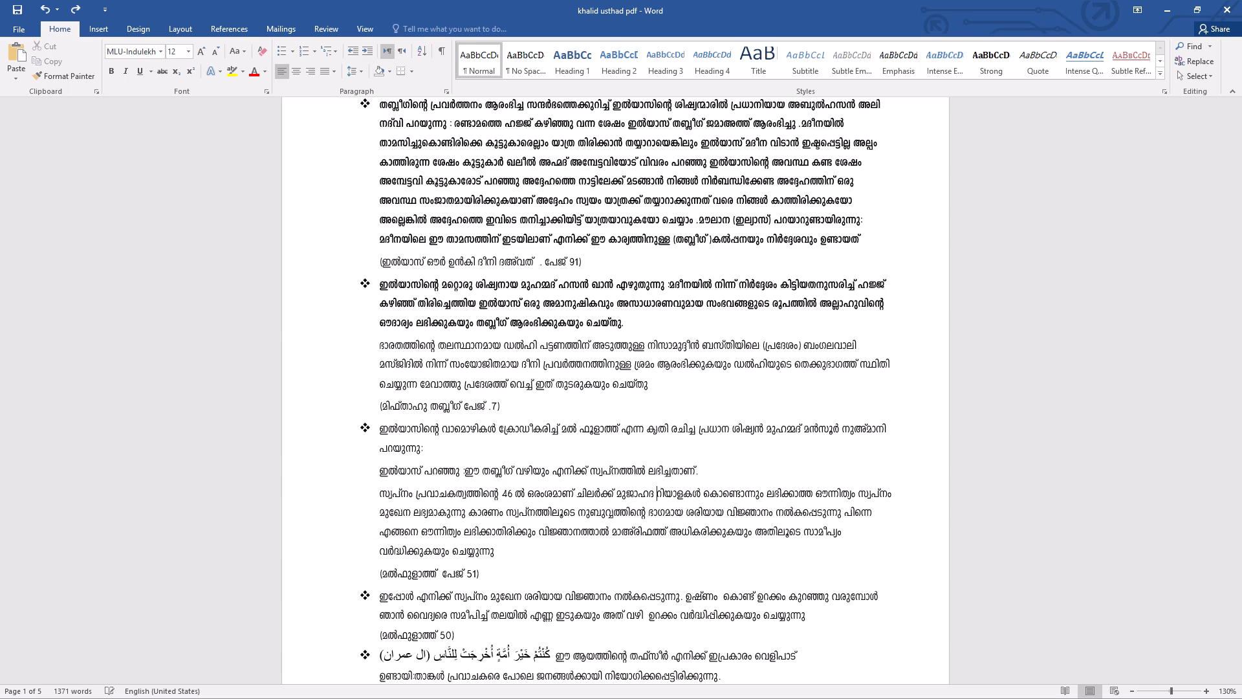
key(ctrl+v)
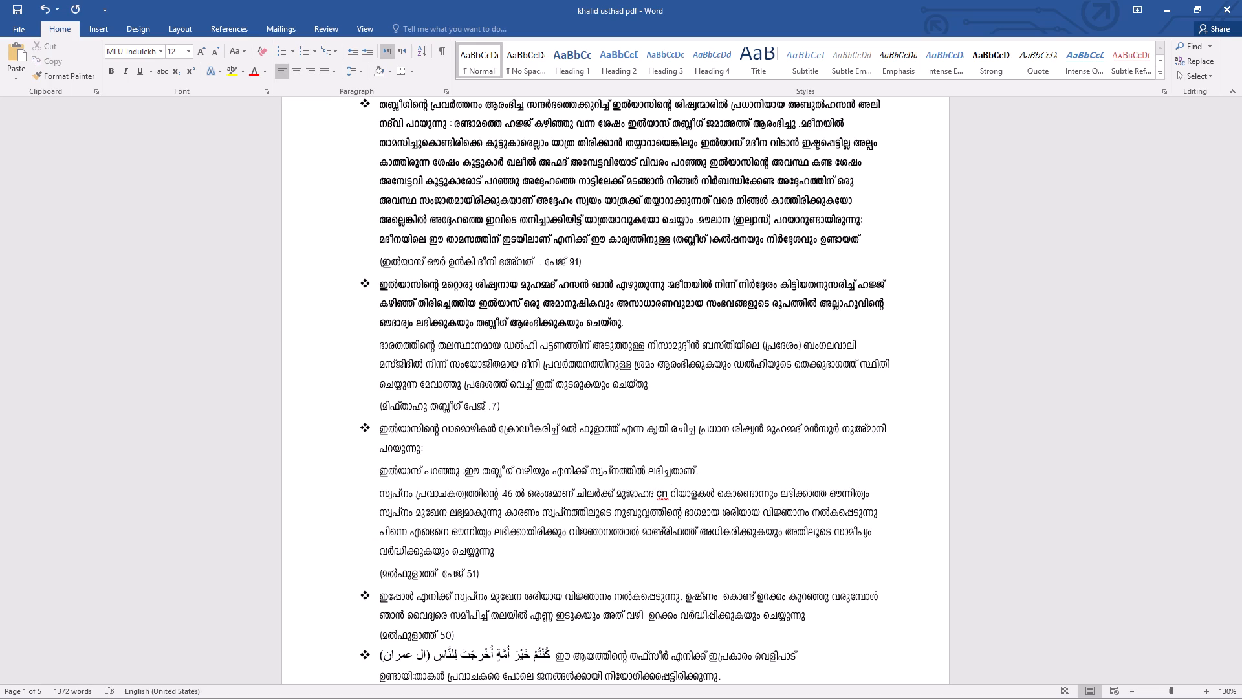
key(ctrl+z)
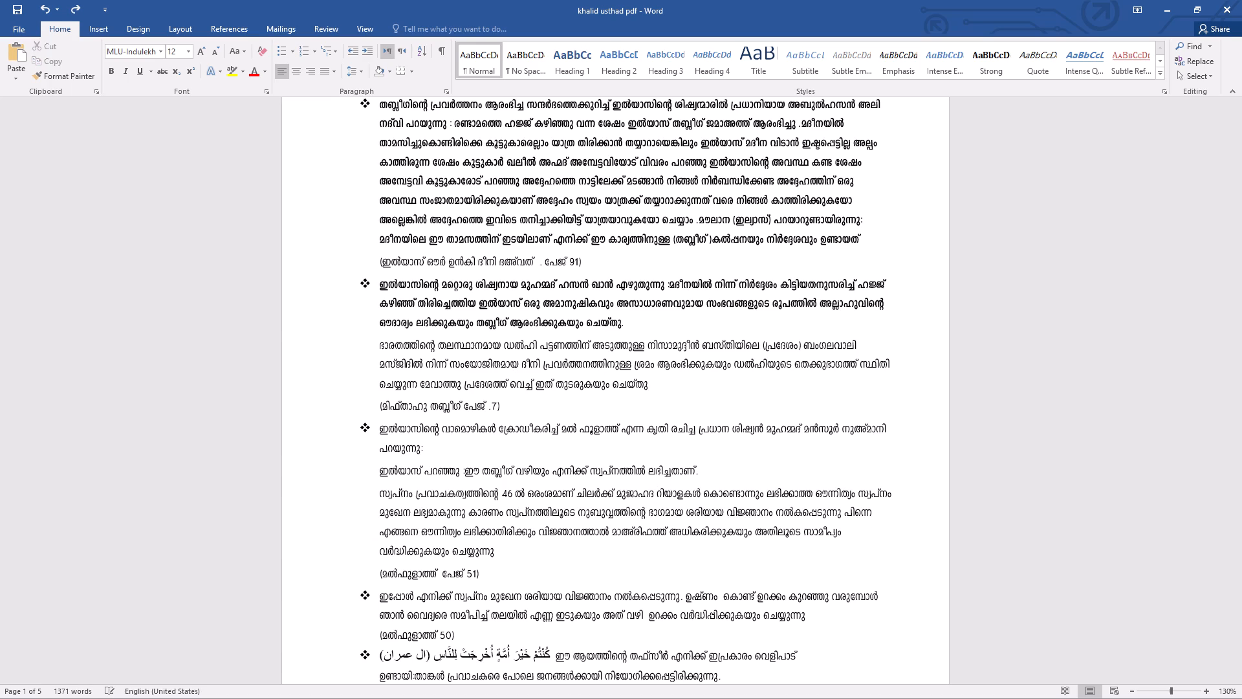
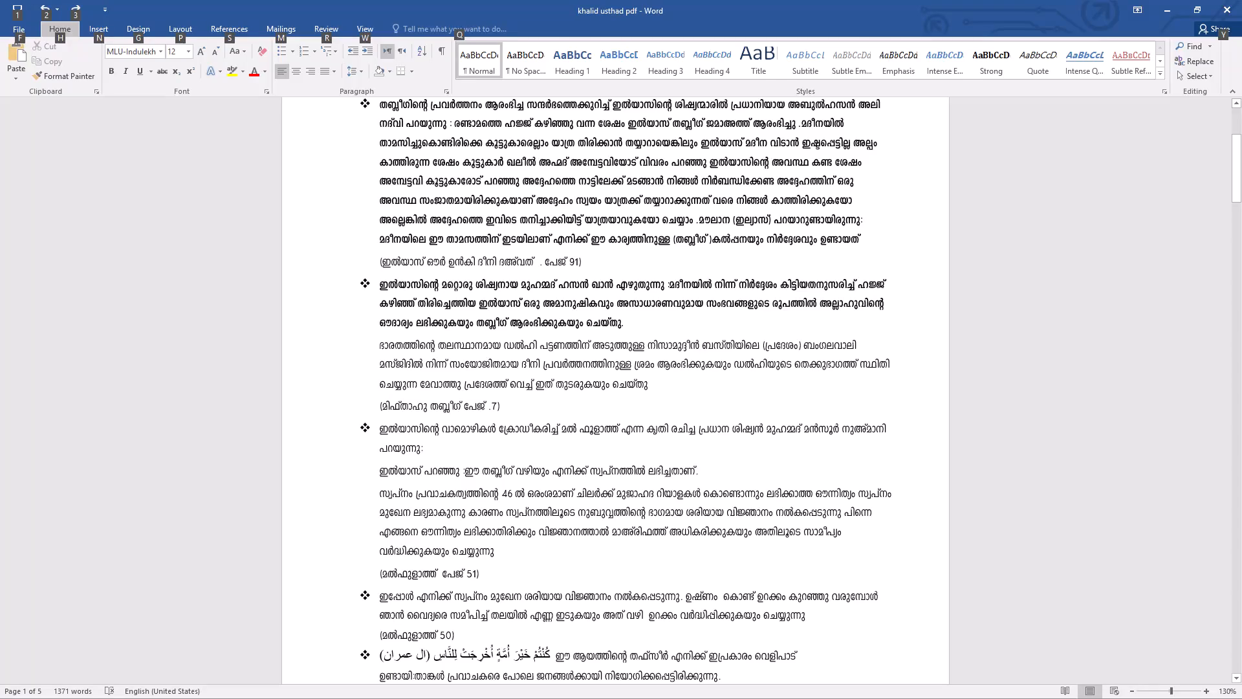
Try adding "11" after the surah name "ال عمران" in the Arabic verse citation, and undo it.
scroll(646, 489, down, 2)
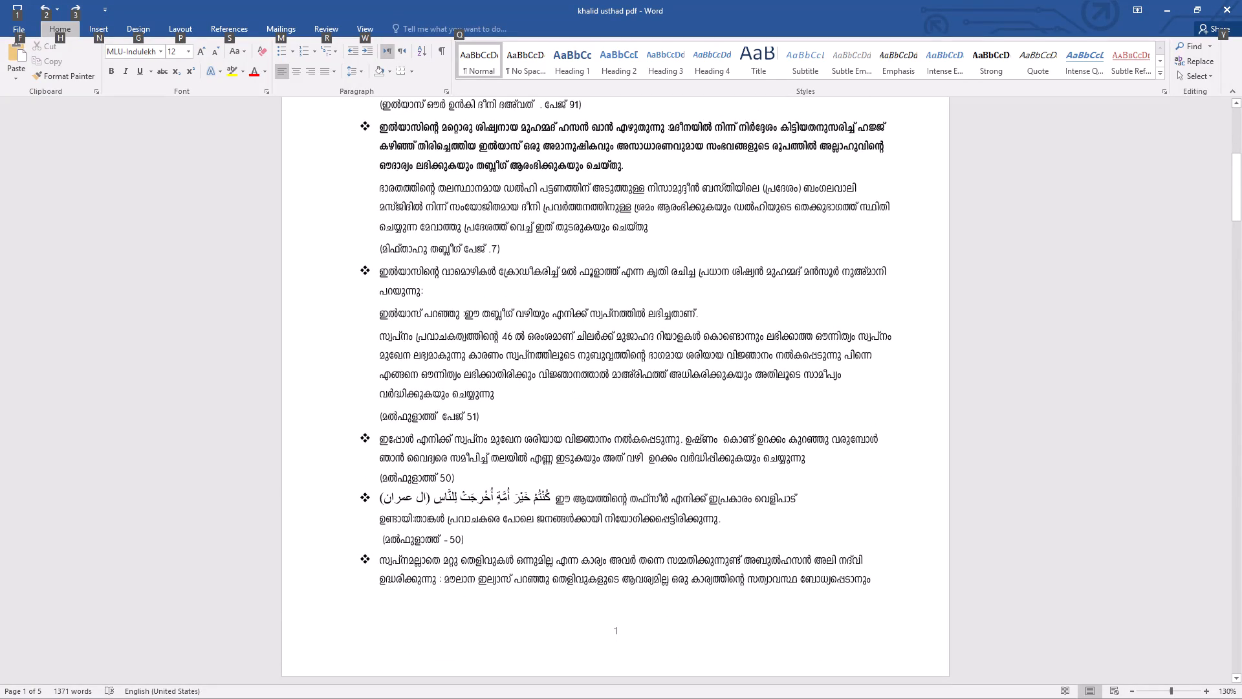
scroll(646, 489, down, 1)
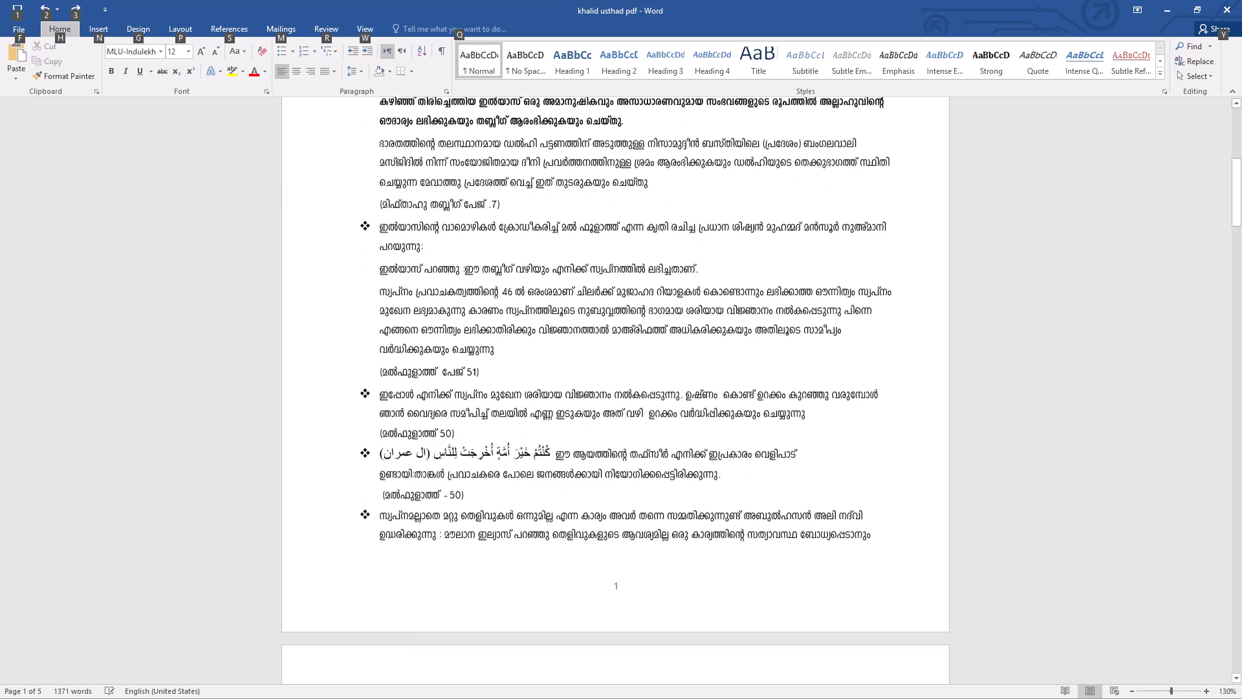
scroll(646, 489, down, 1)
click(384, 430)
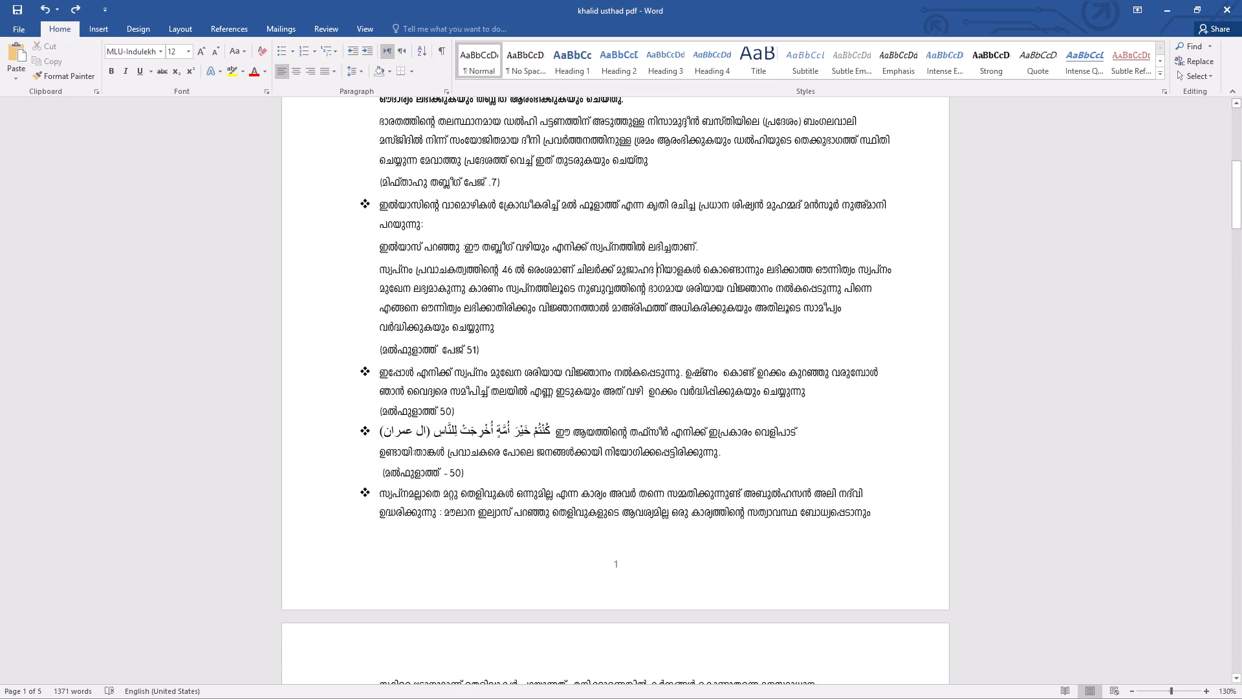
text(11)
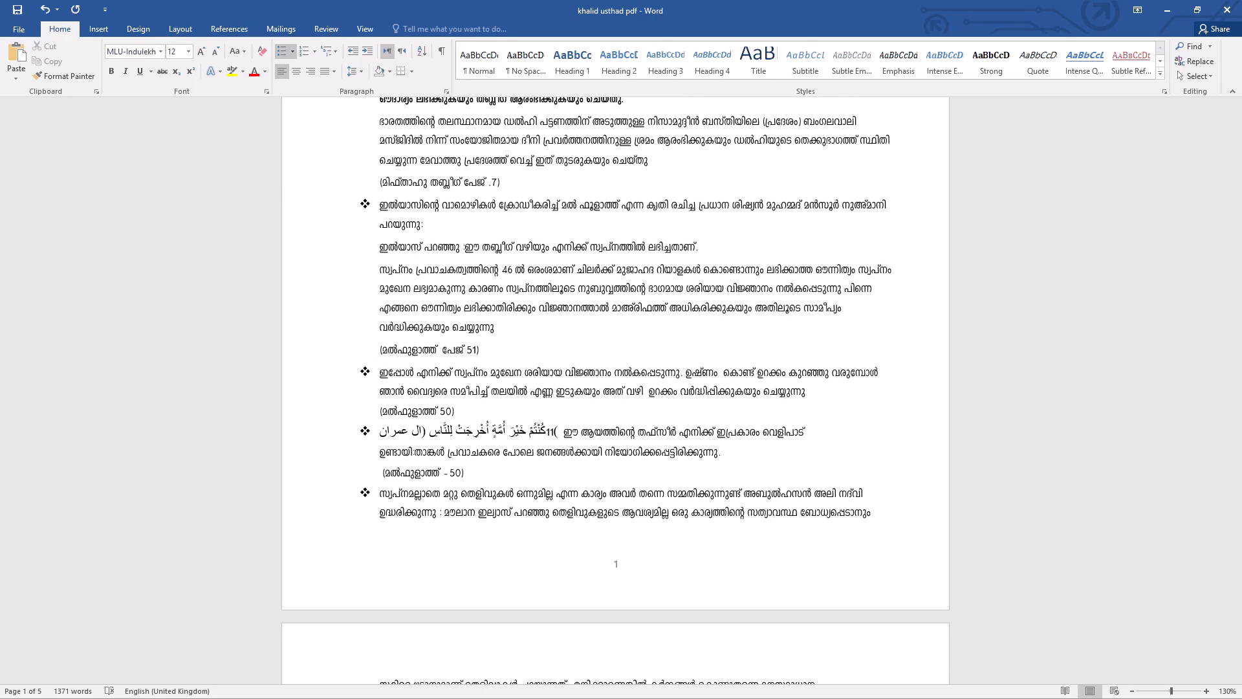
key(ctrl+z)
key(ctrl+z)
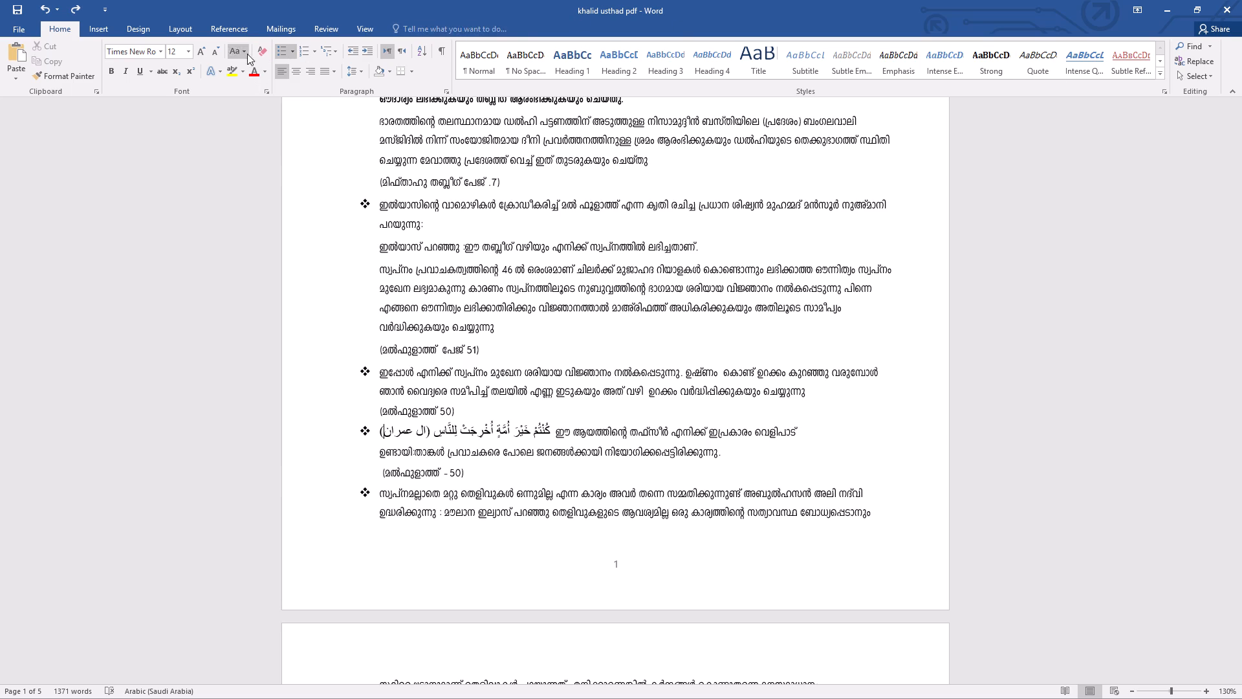
Set the Arabic verse paragraph to right-to-left and add the verse number " : 110" after the surah name "ال عمران".
click(401, 50)
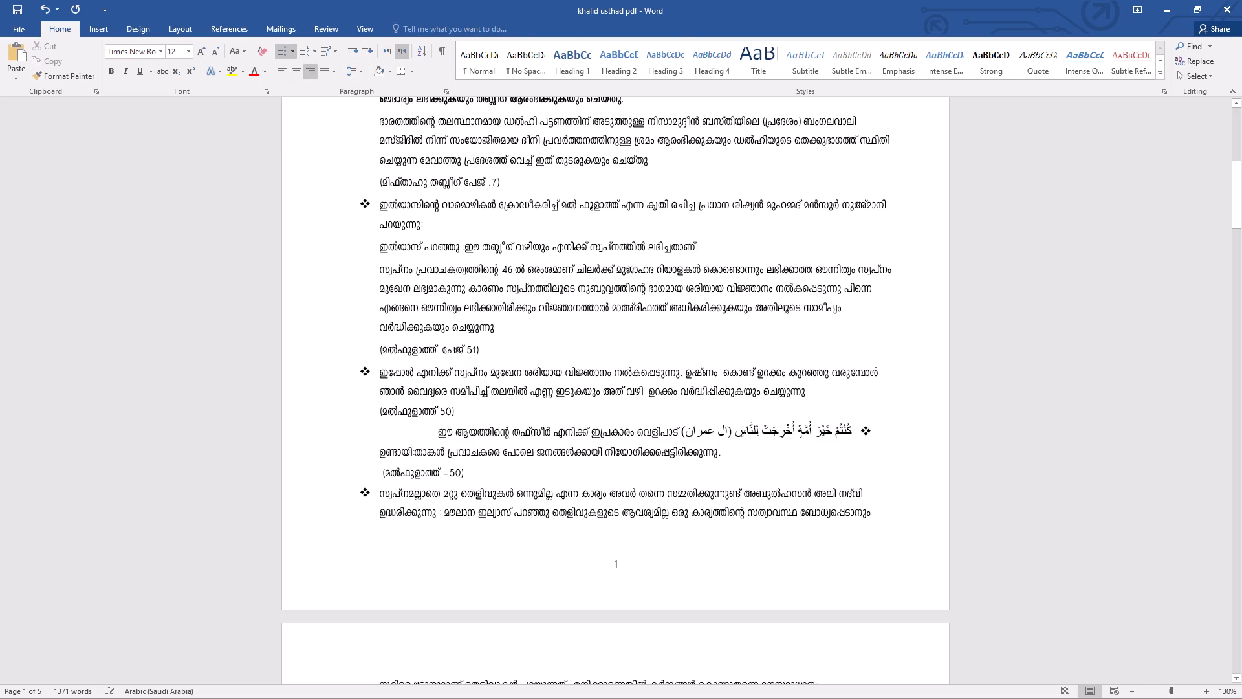
text(11)
text(0)
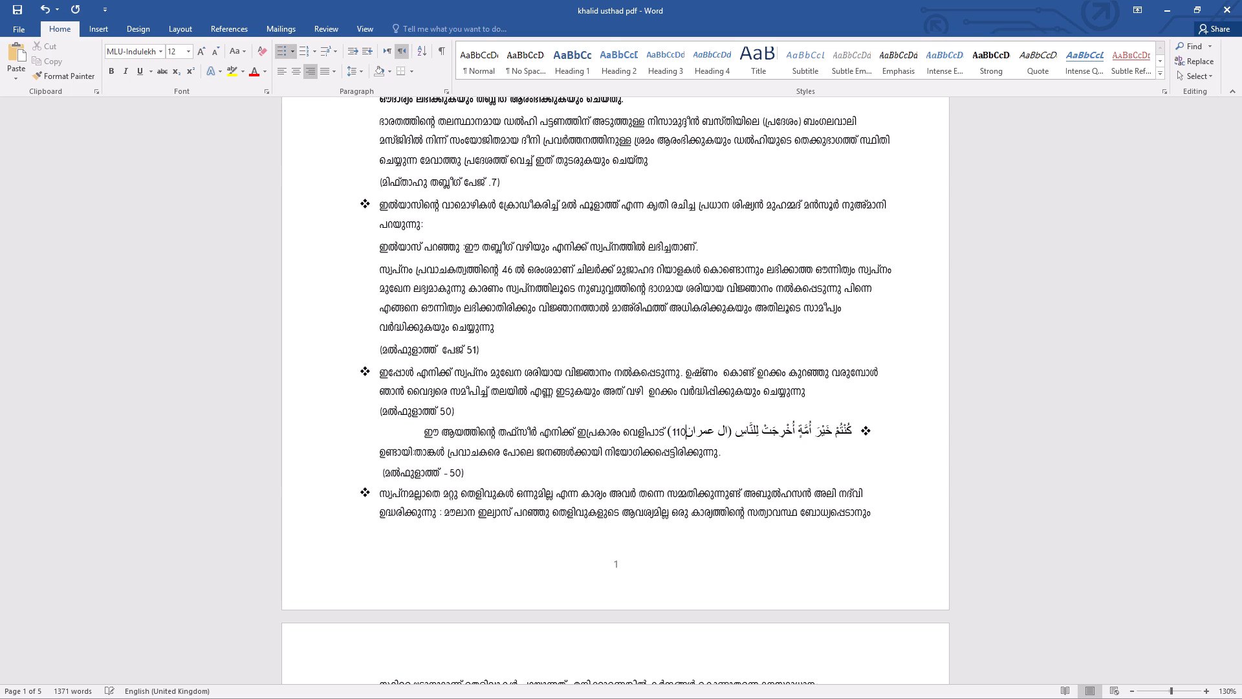
key(space)
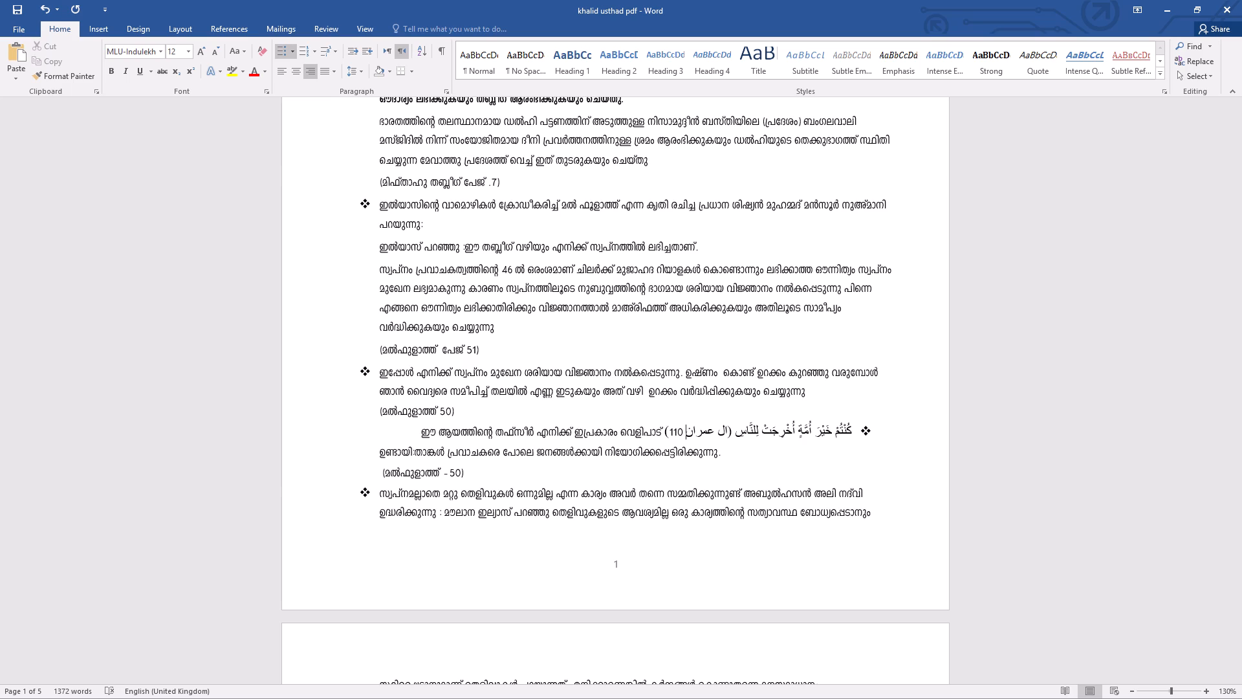
key(shift+colon)
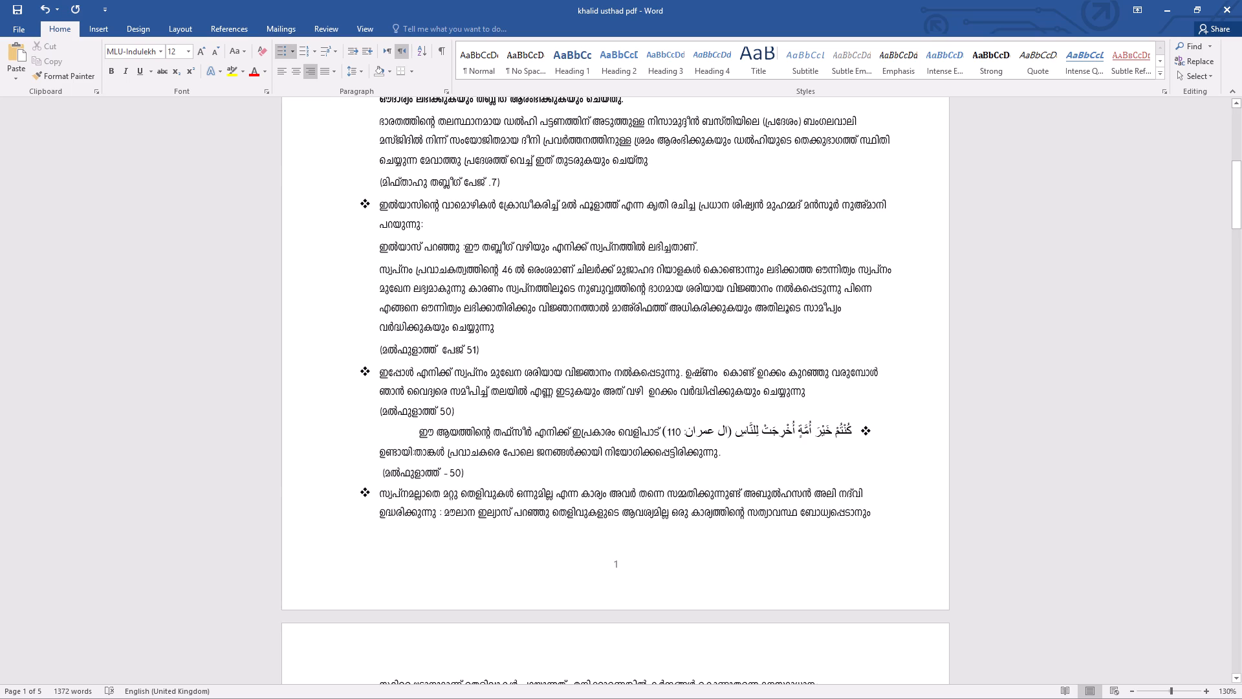
key(space)
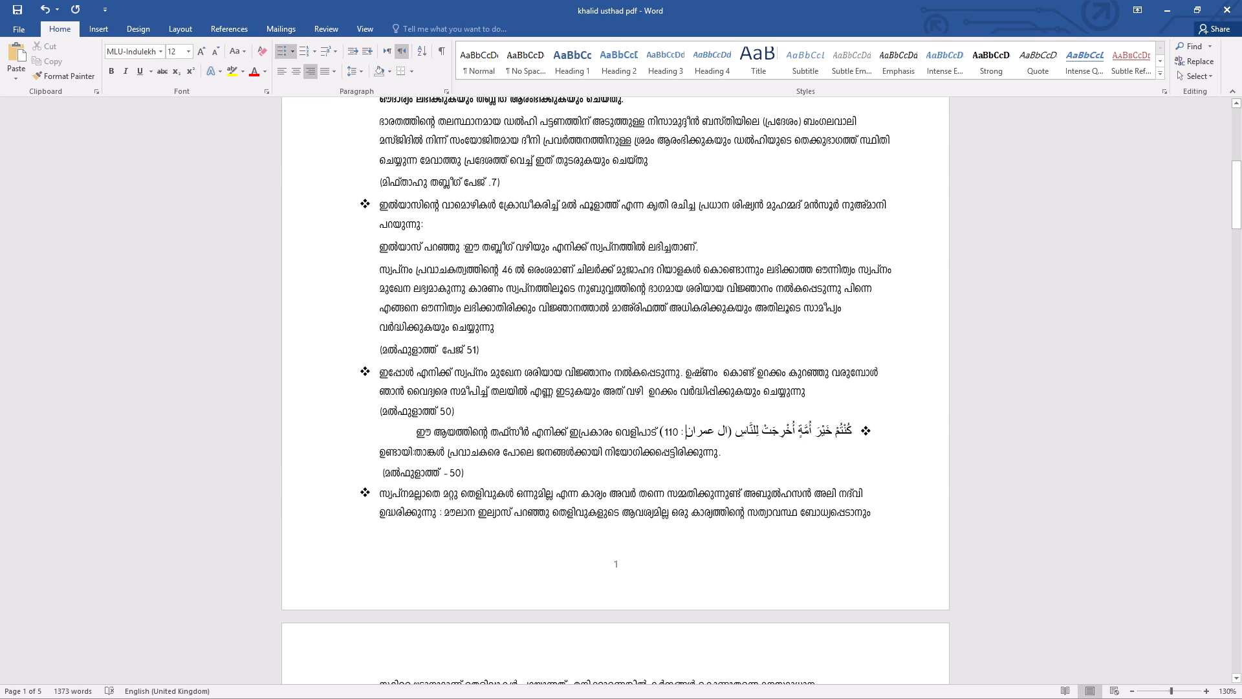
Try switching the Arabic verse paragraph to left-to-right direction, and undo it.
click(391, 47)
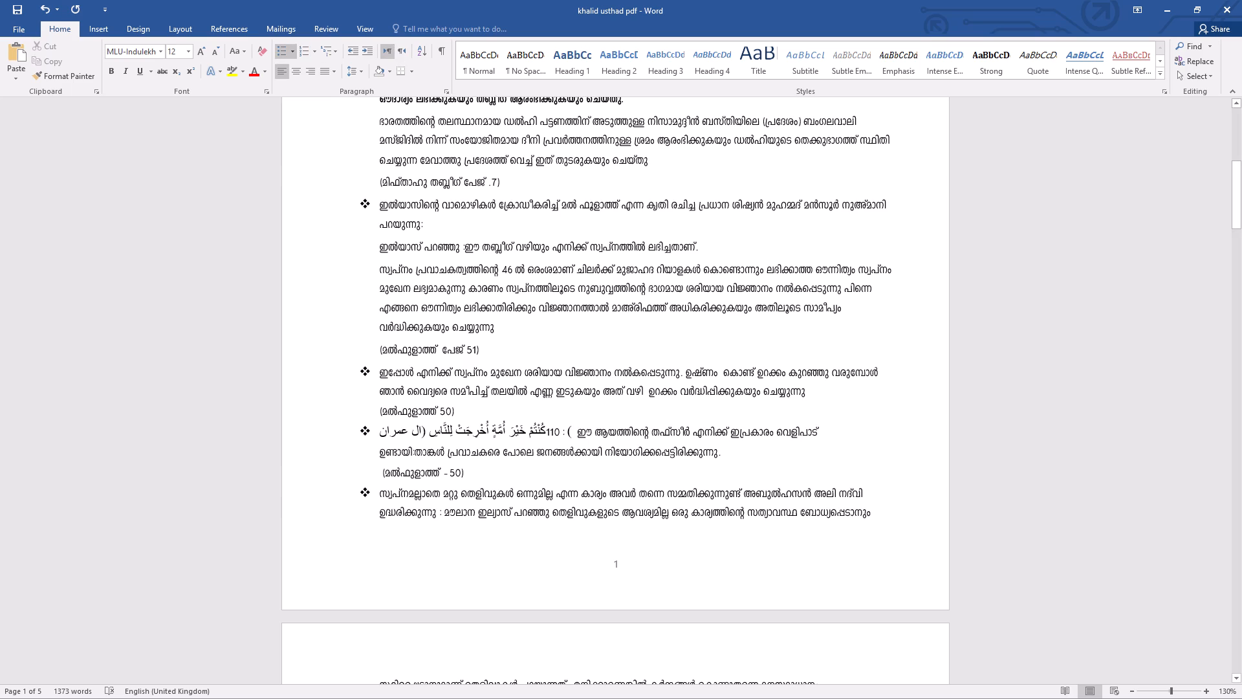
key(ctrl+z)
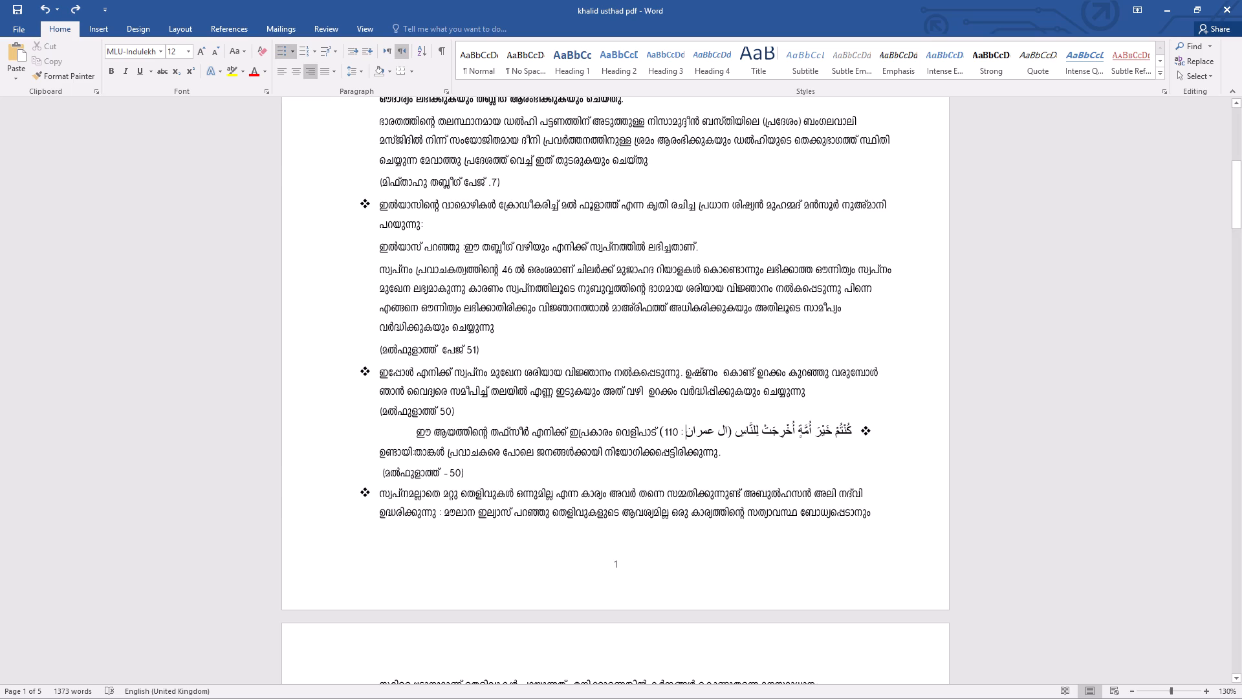
Insert 13 spaces between the bullet and the start of the Arabic verse.
click(877, 430)
key(space)
key(space)
key(space)
key(space)
key(space)
key(space)
key(space)
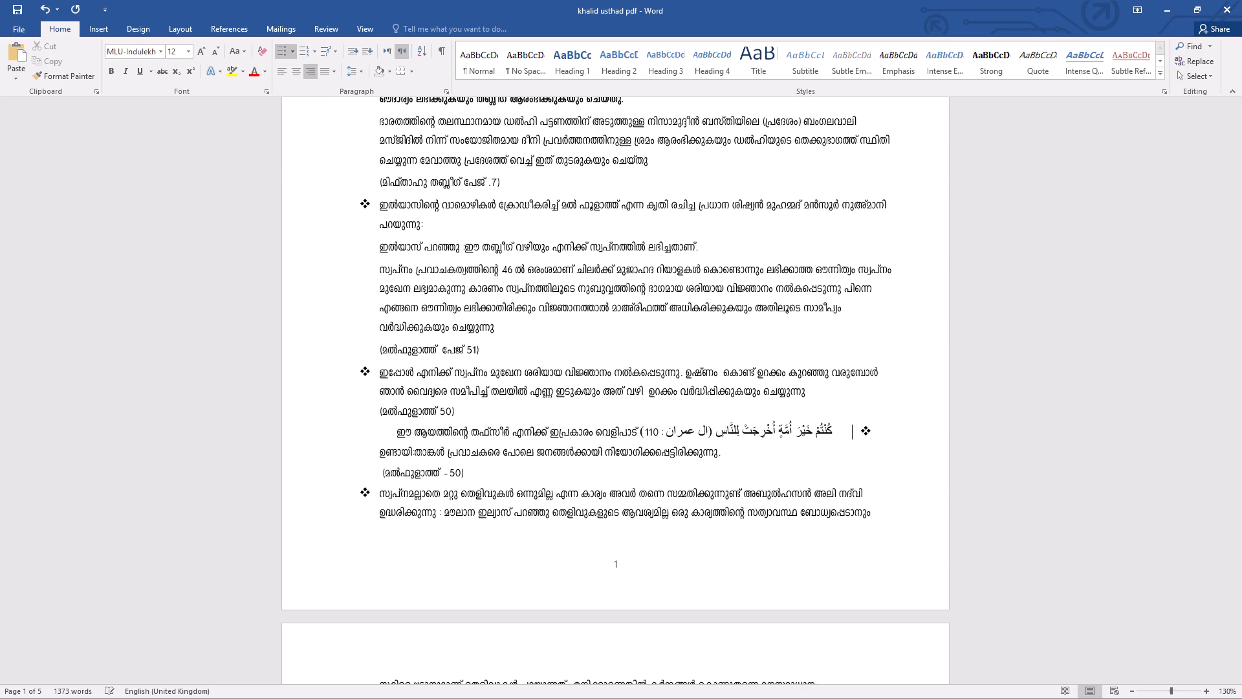
key(space)
key(space)
key(space)
key(space)
key(space)
key(space)
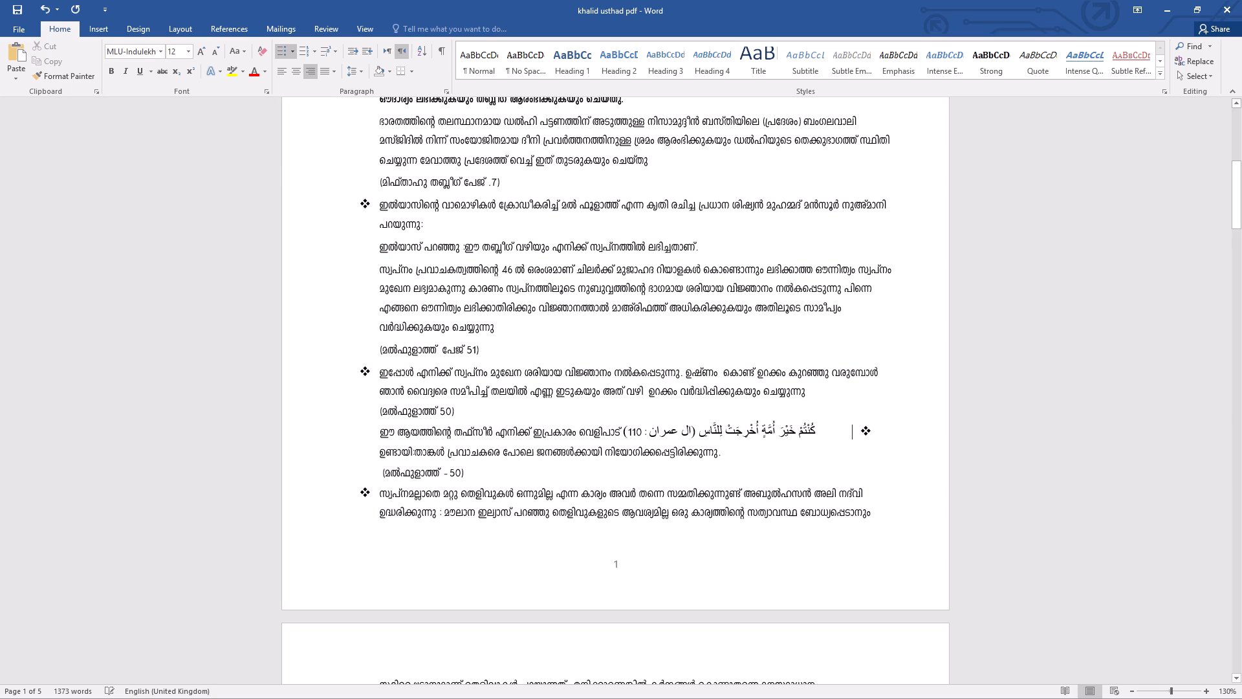
drag(860, 428, 871, 428)
Set the Arabic verse paragraph's text direction back to left-to-right.
click(378, 432)
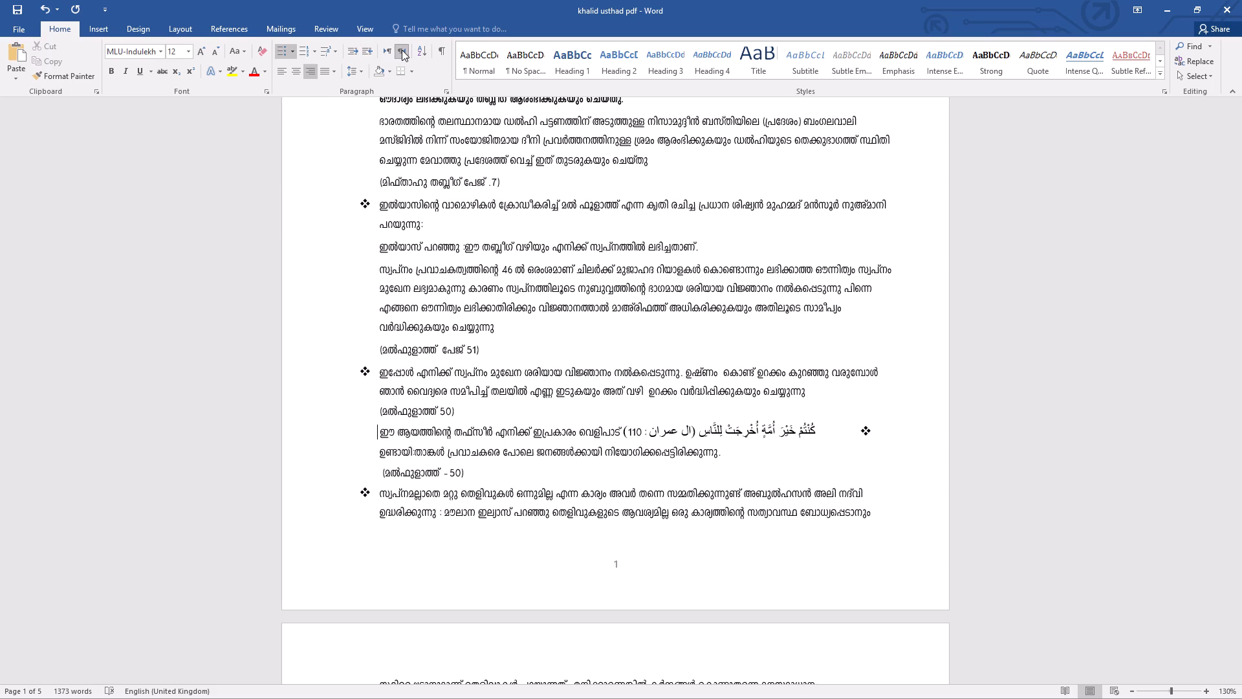
click(402, 50)
click(388, 50)
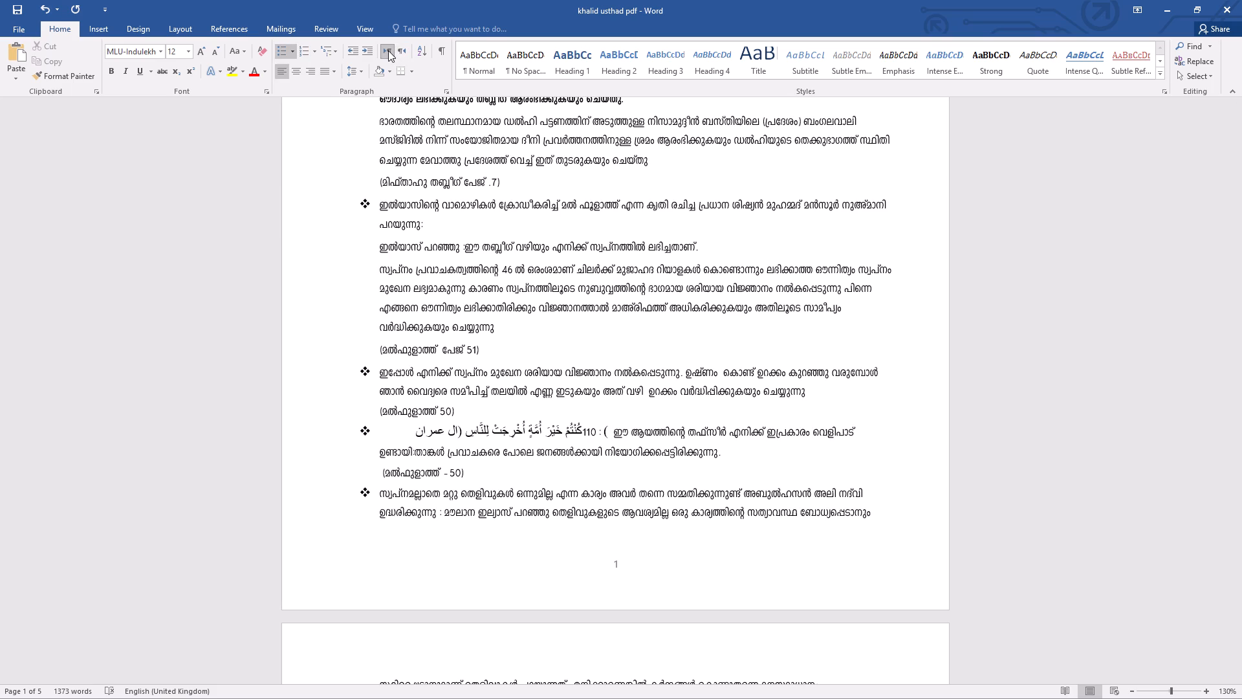
key(ctrl+z)
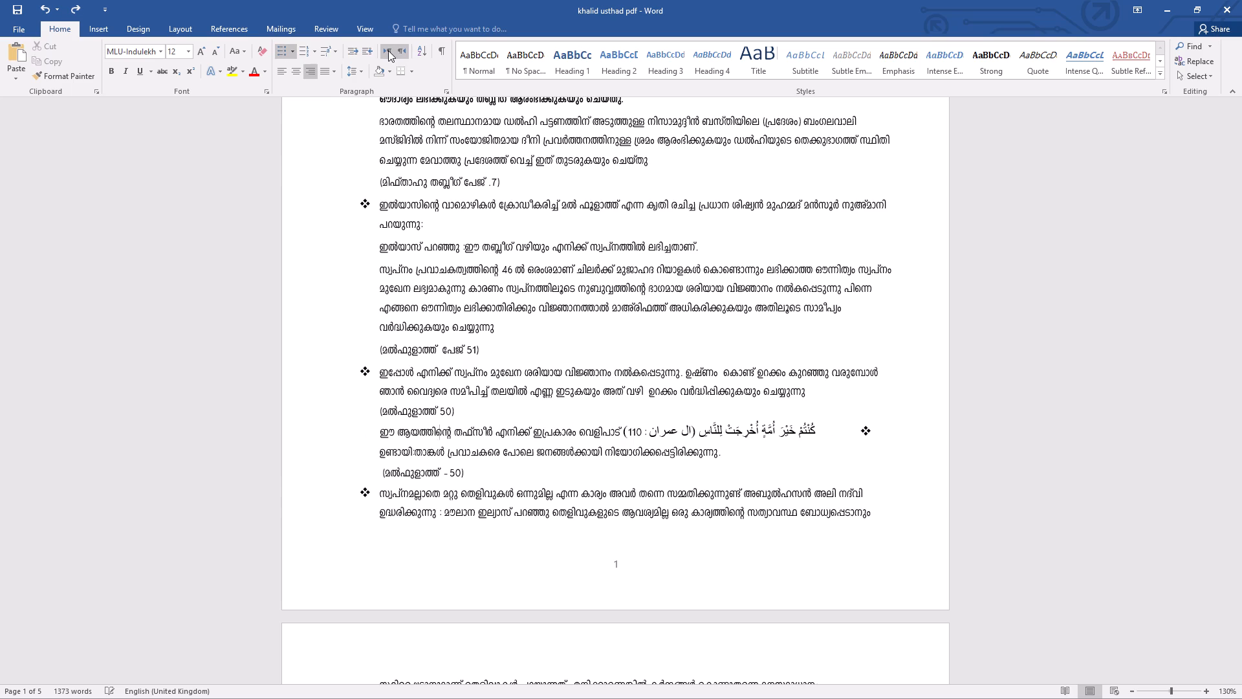
click(623, 432)
key(ctrl+z)
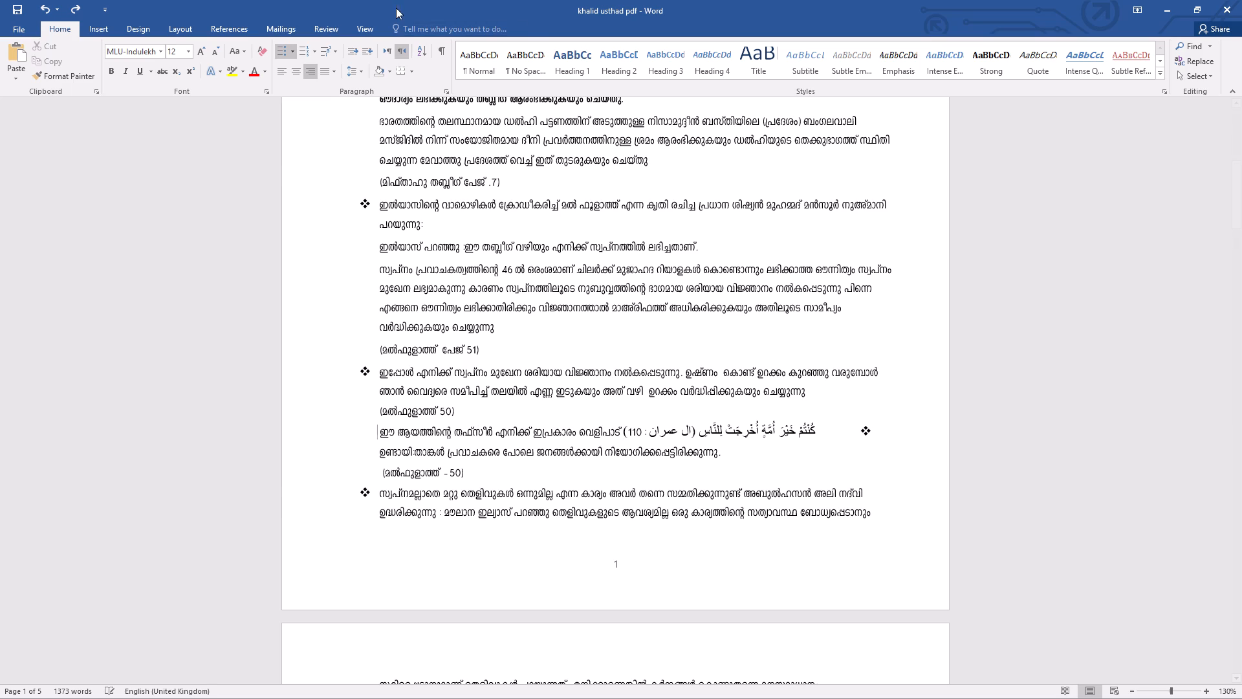
click(386, 50)
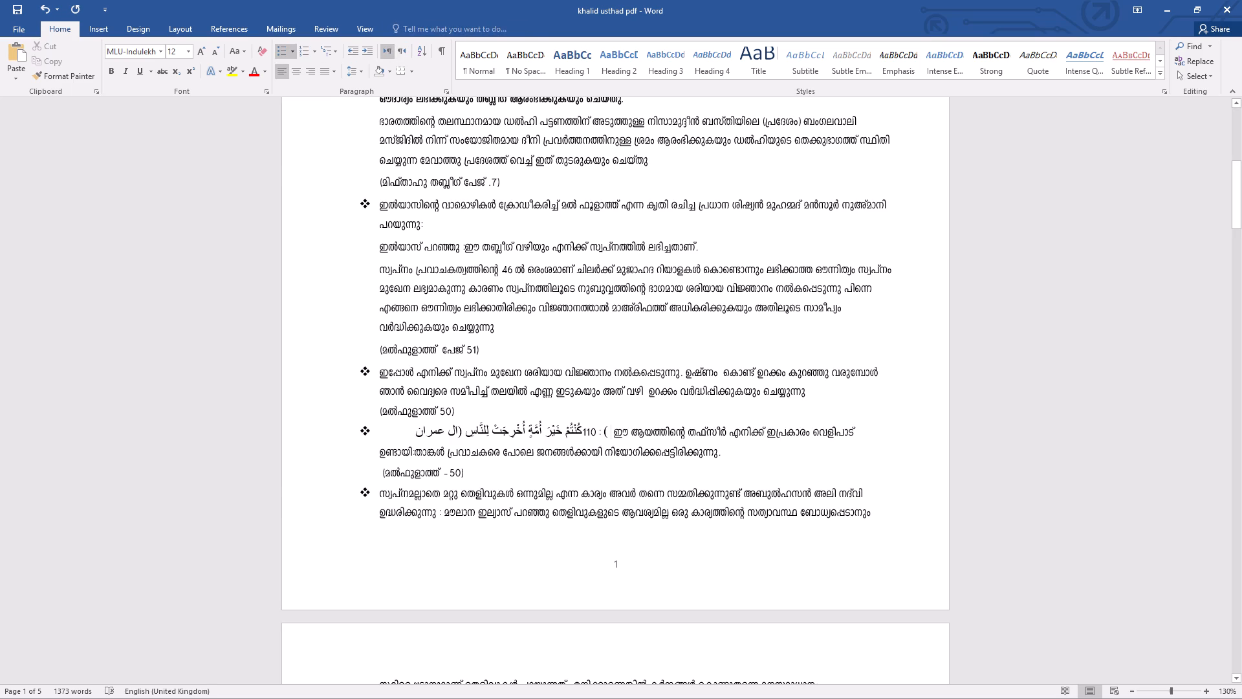
Delete most of the extra spaces in front of the Arabic verse.
click(582, 430)
key(space)
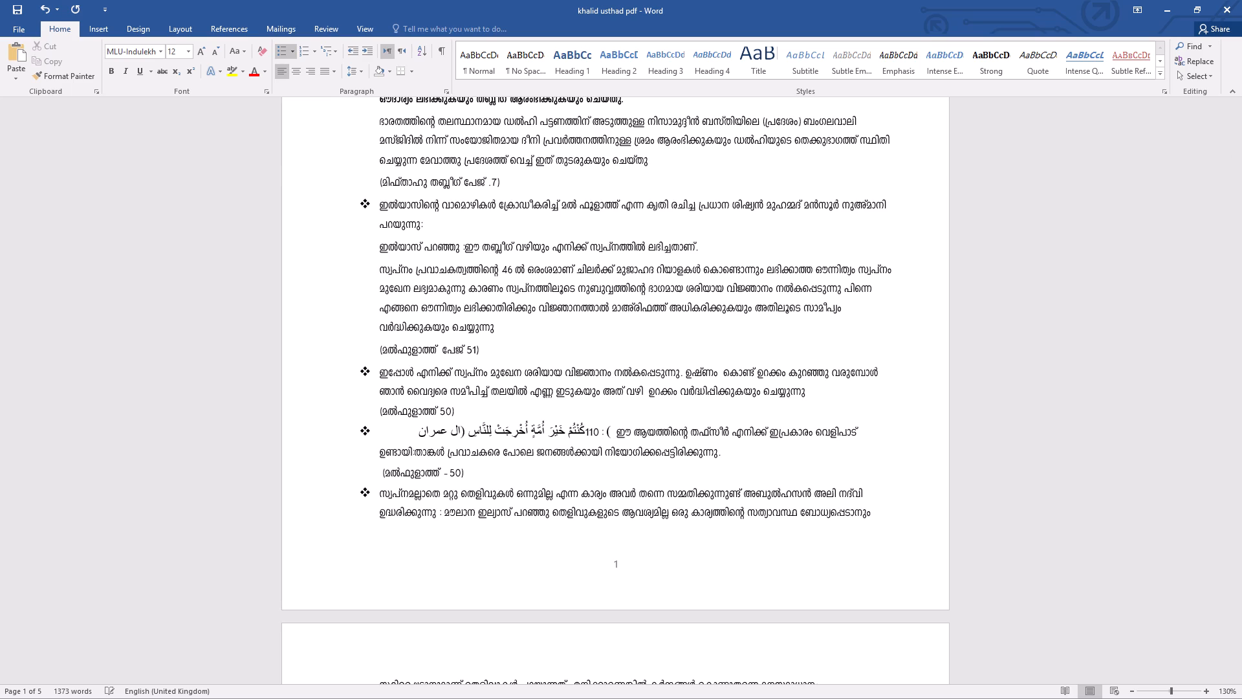
key(BackSpace)
key(BackSpace)
key(BackSpace)
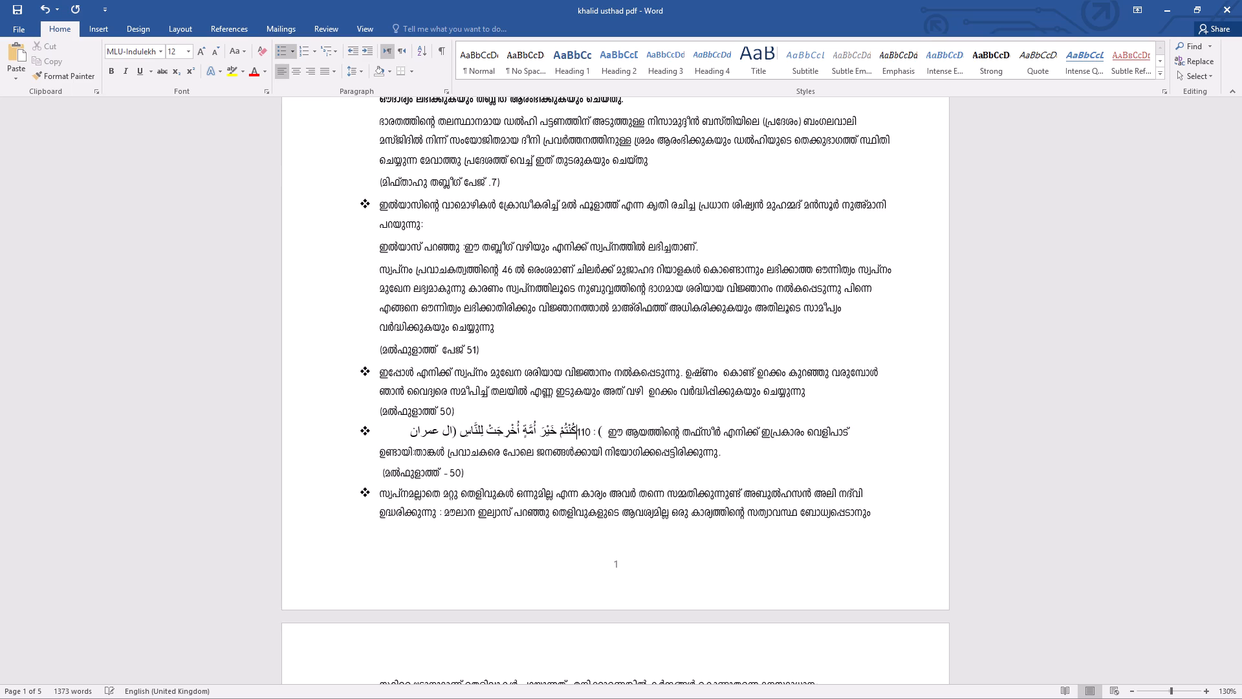
key(BackSpace)
key(BackSpace)
key(BackSpace)
key(BackSpace)
key(BackSpace)
key(BackSpace)
key(BackSpace)
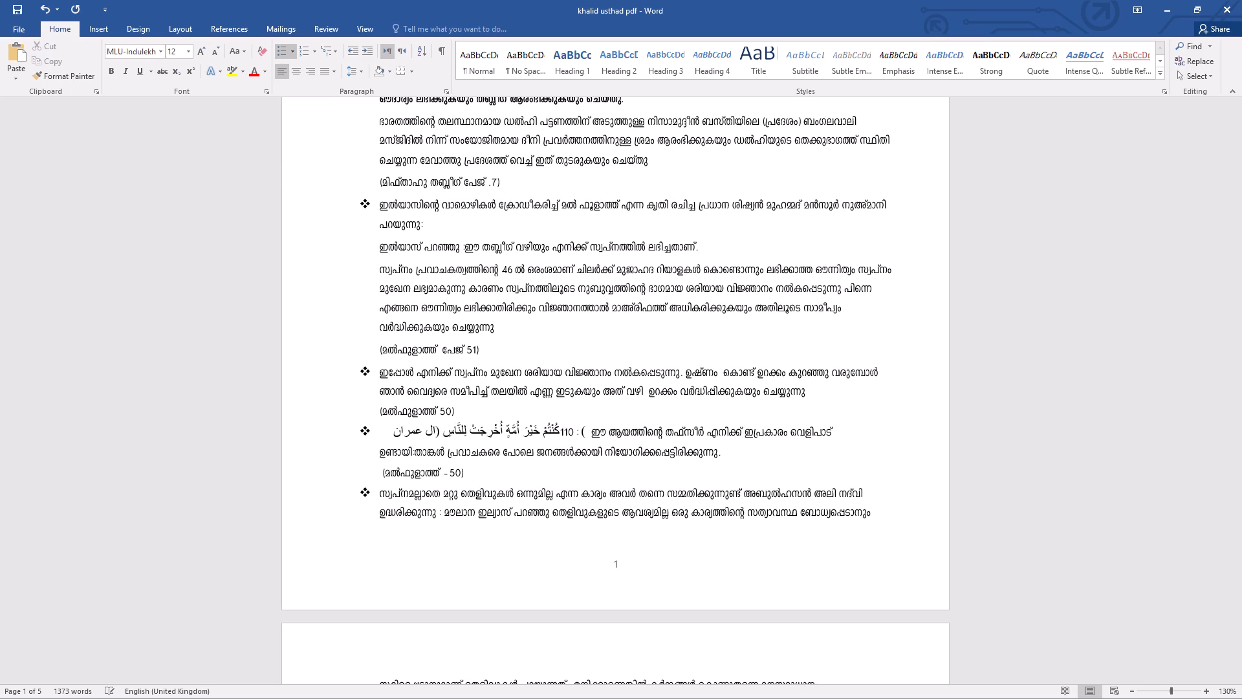
Add a parenthesis after the surah name "ال عمران" in the citation.
click(387, 434)
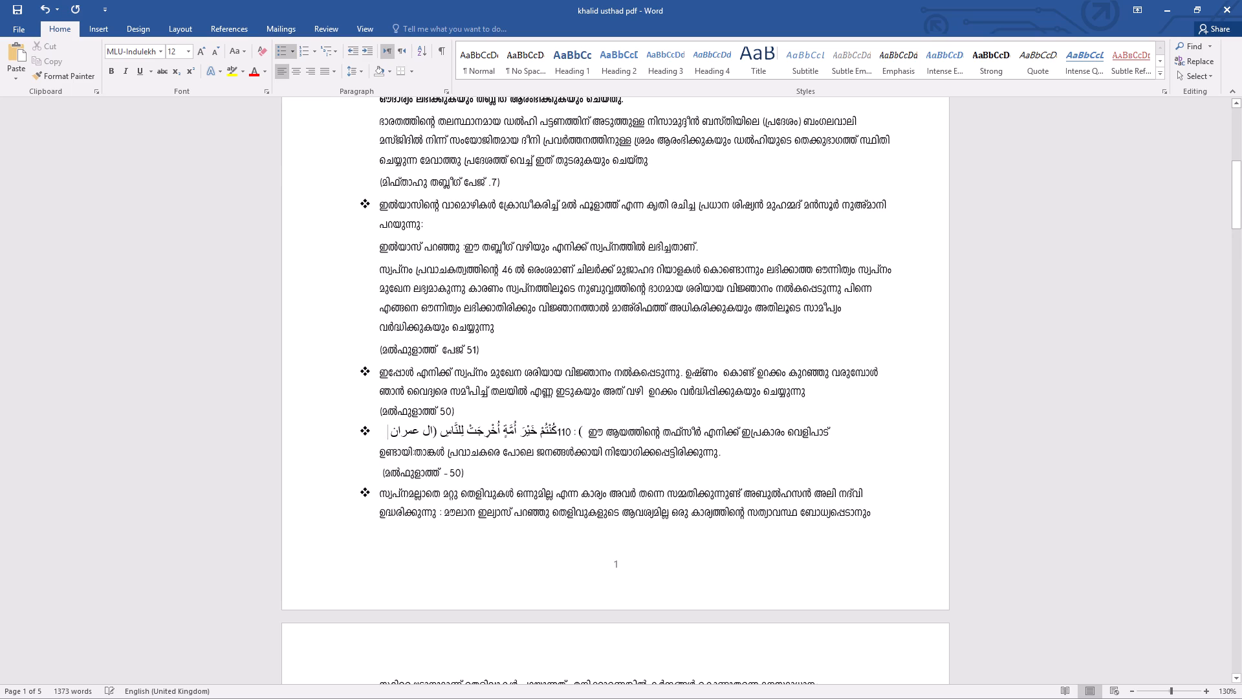
key(shift+parenleft)
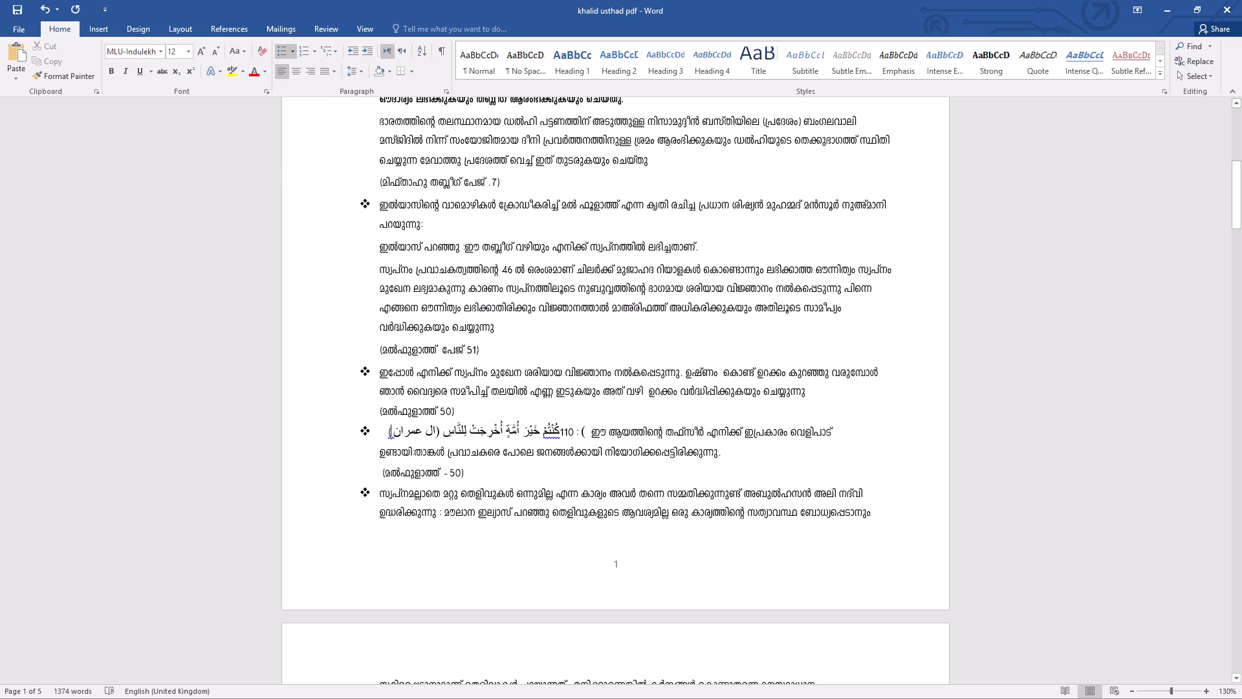
Copy the misplaced "110 :" and paste it between "ال عمران" and the new parenthesis, adding a space before the parenthesis.
drag(580, 432, 572, 434)
drag(572, 434, 561, 434)
key(ctrl+c)
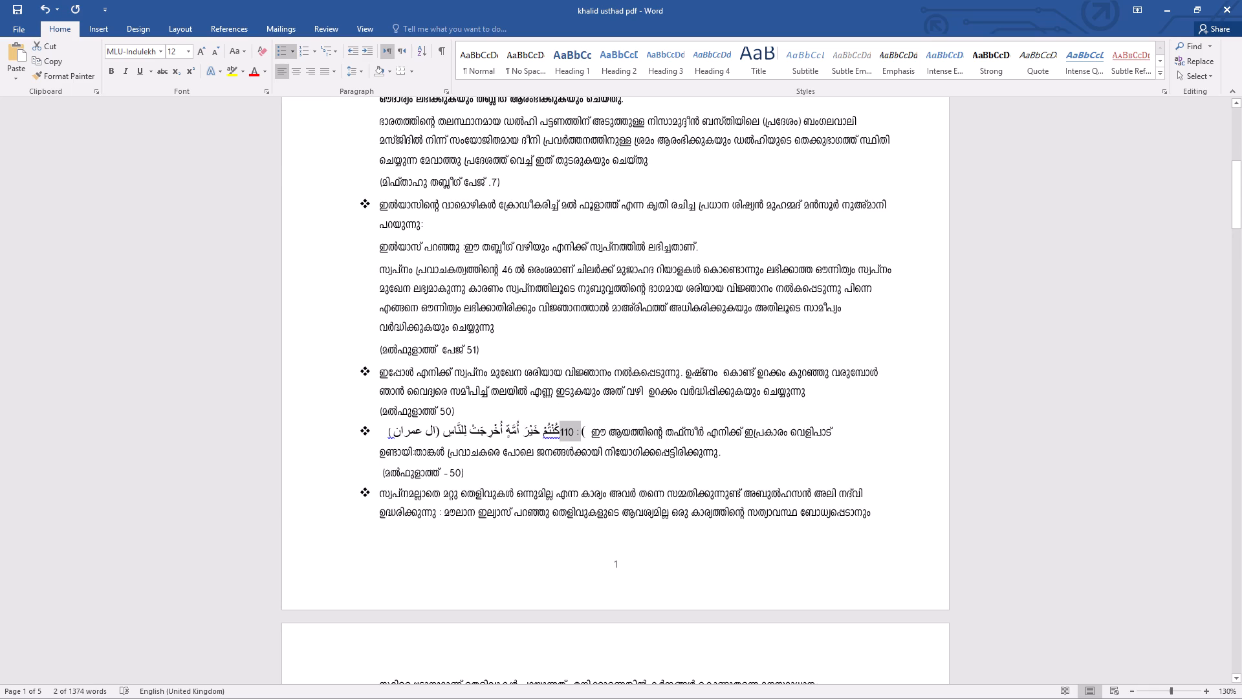
click(537, 434)
click(384, 436)
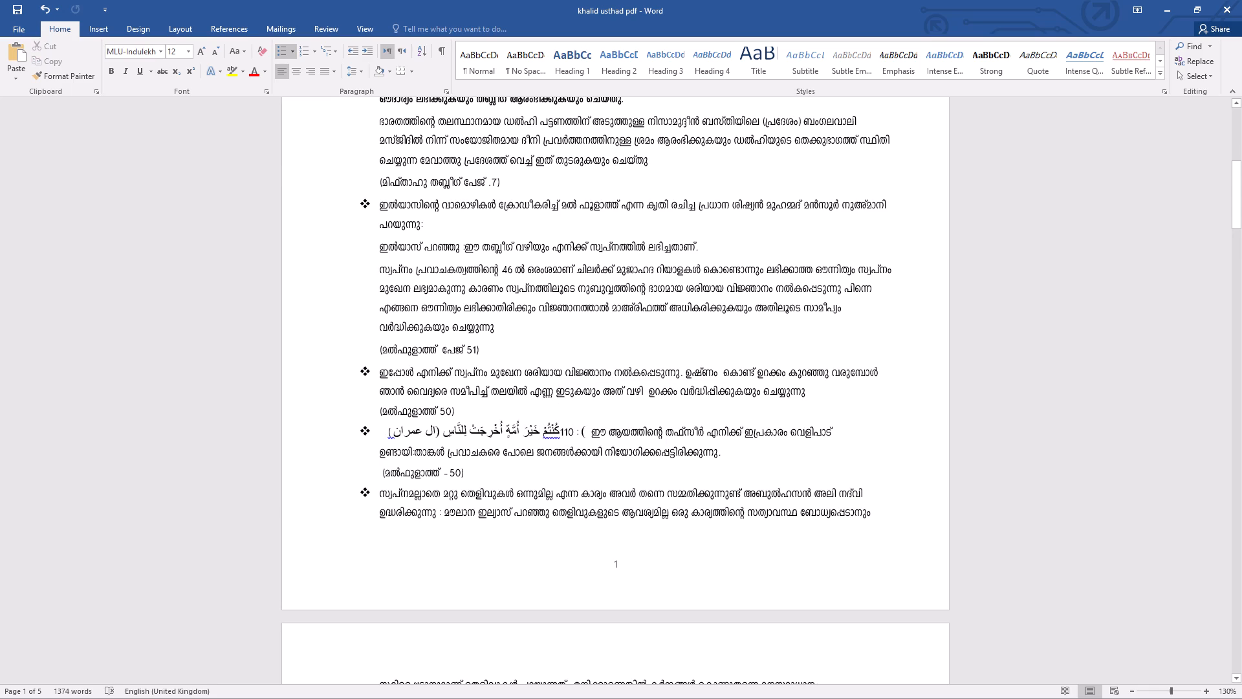
click(390, 431)
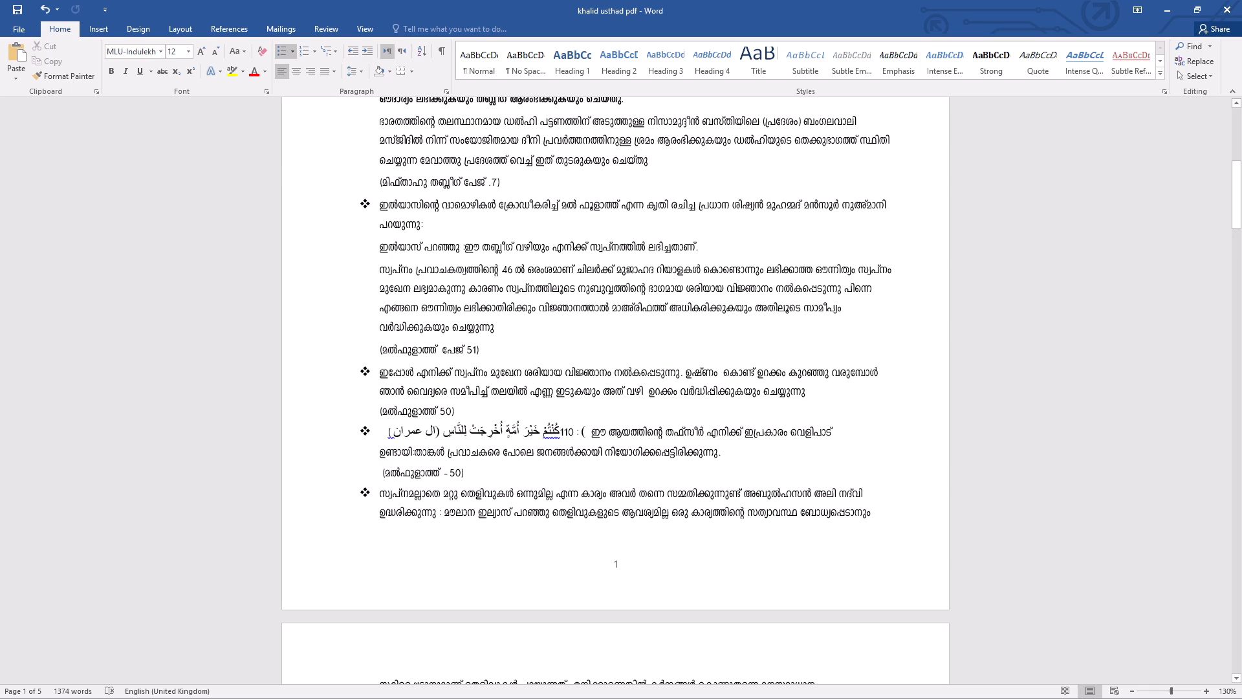
key(ctrl+v)
click(392, 433)
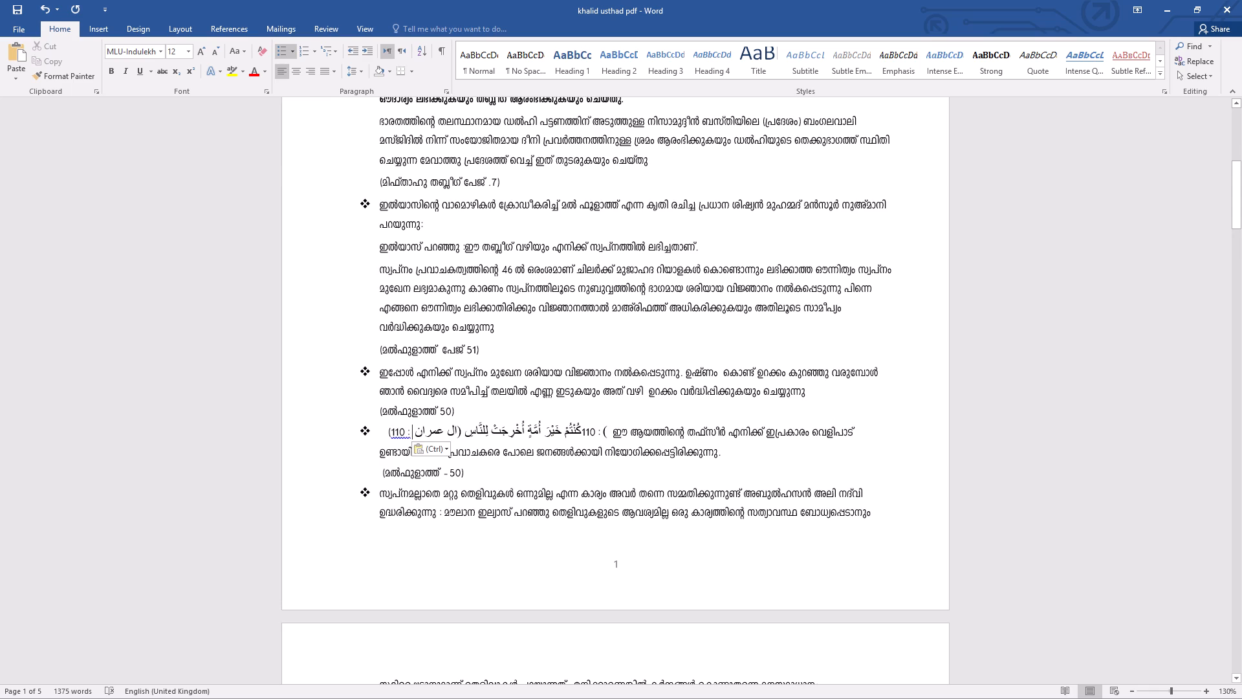
key(space)
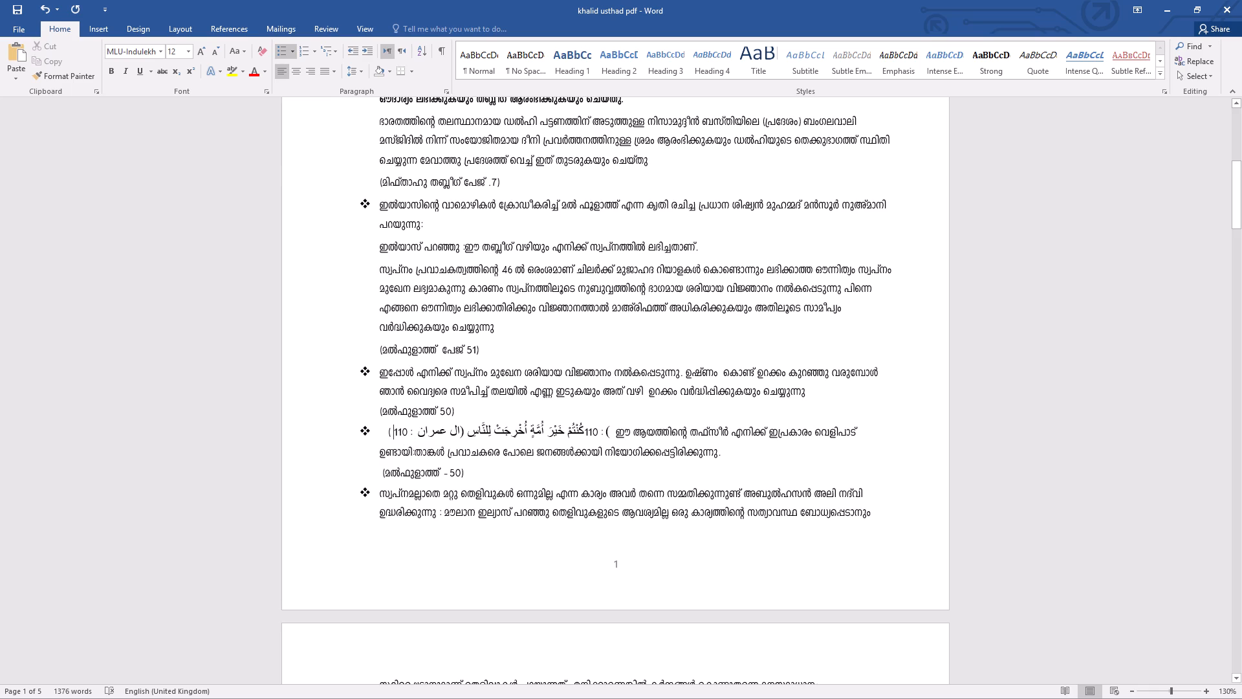
Delete the duplicate "110 :" beside the beginning of the Arabic verse, leaving the copy after the surah name.
drag(585, 429, 596, 431)
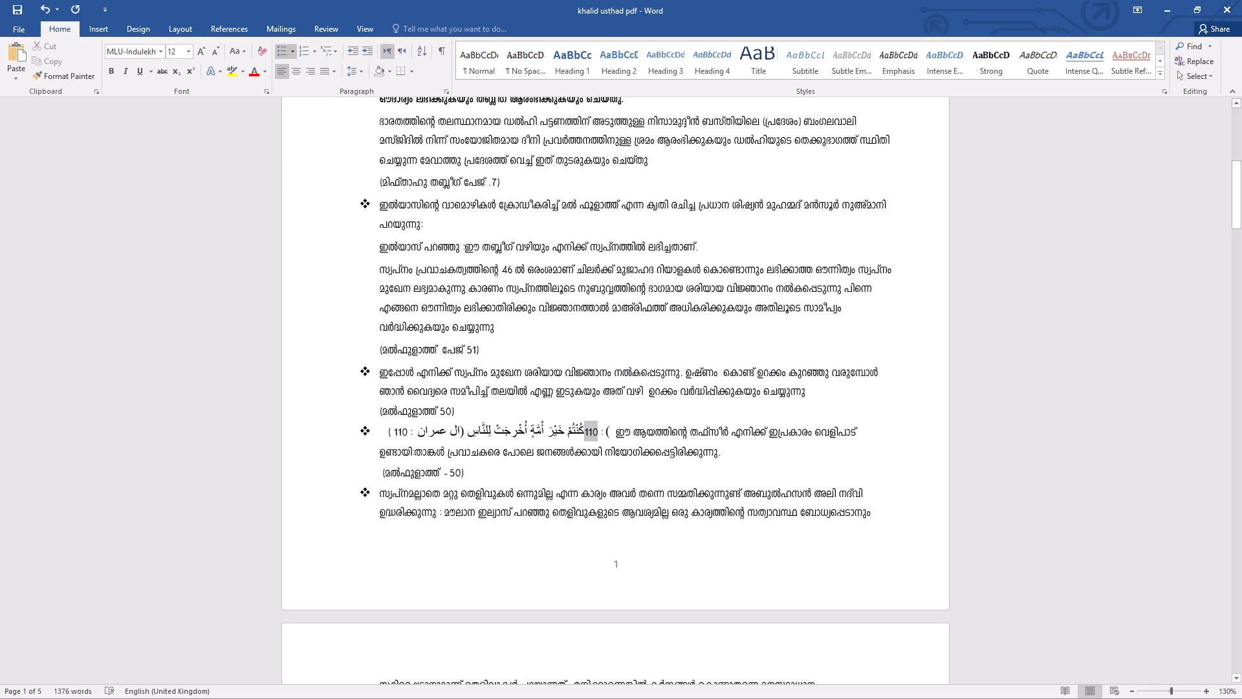
drag(596, 431, 602, 433)
click(602, 433)
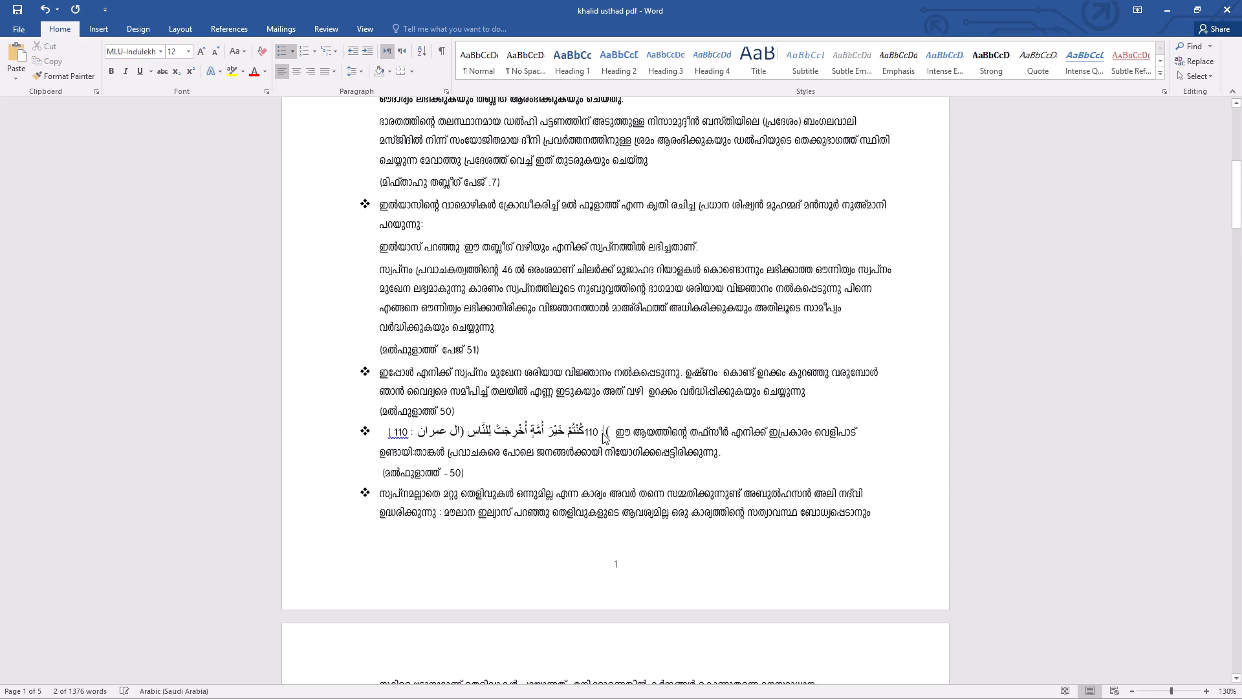
key(BackSpace)
key(BackSpace)
key(BackSpace)
key(BackSpace)
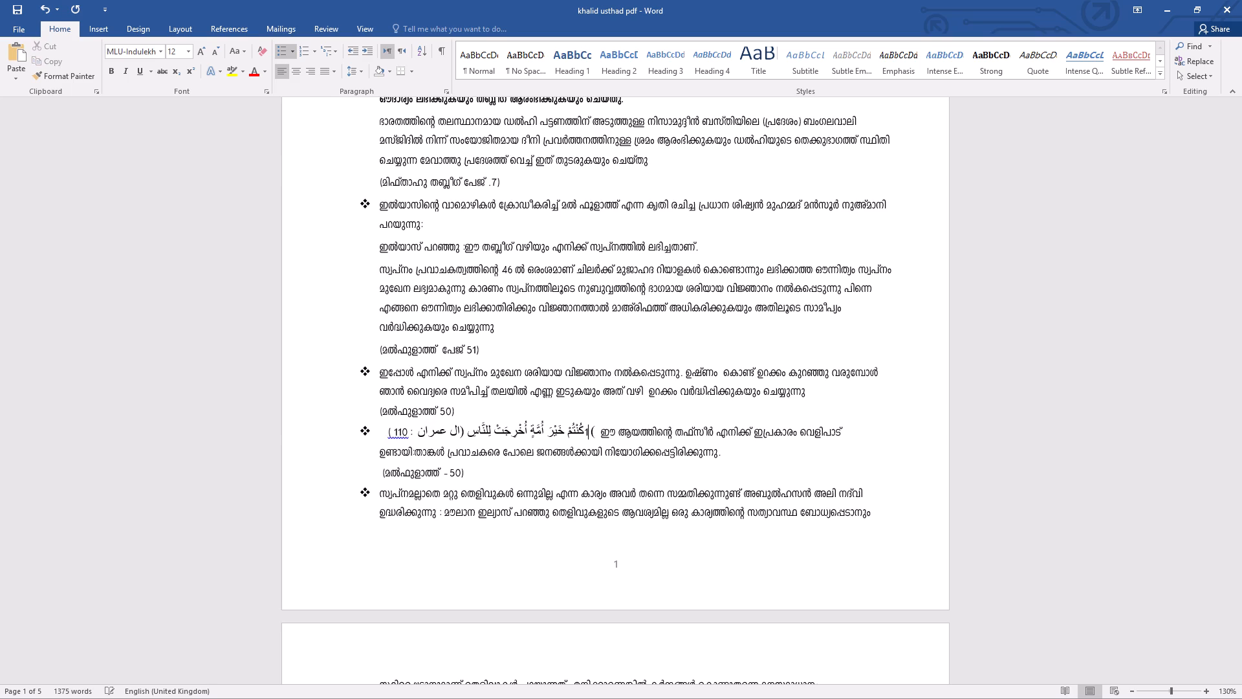
key(BackSpace)
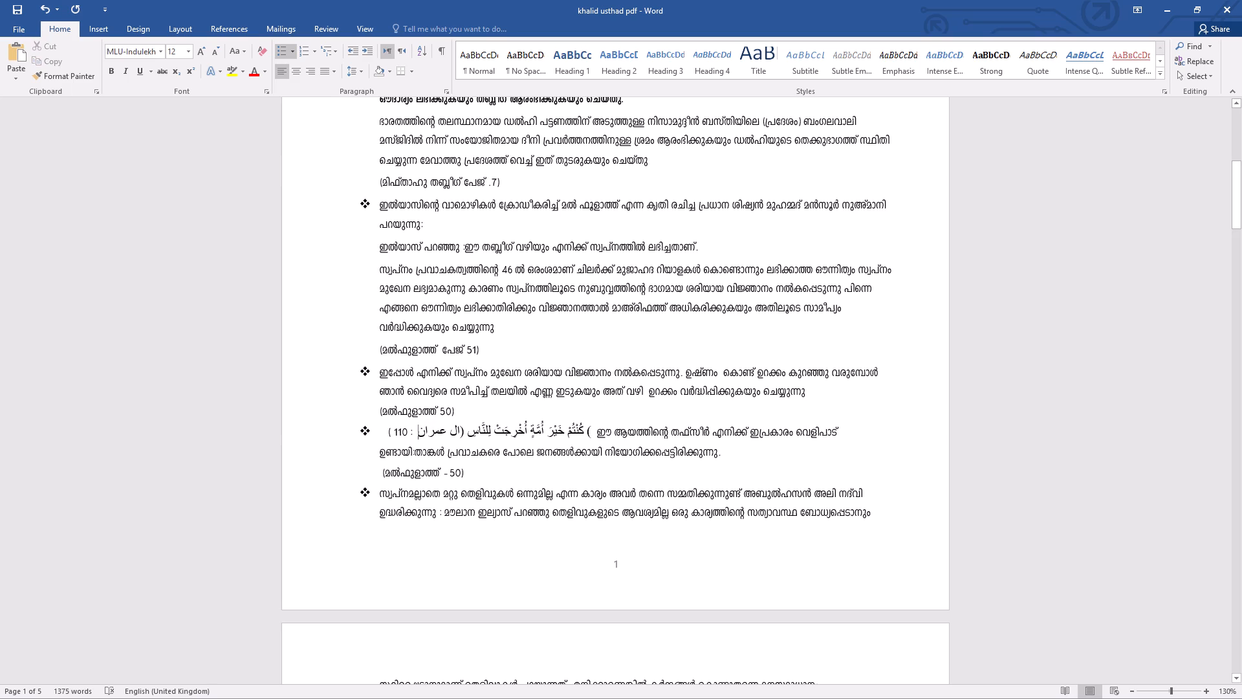
click(750, 451)
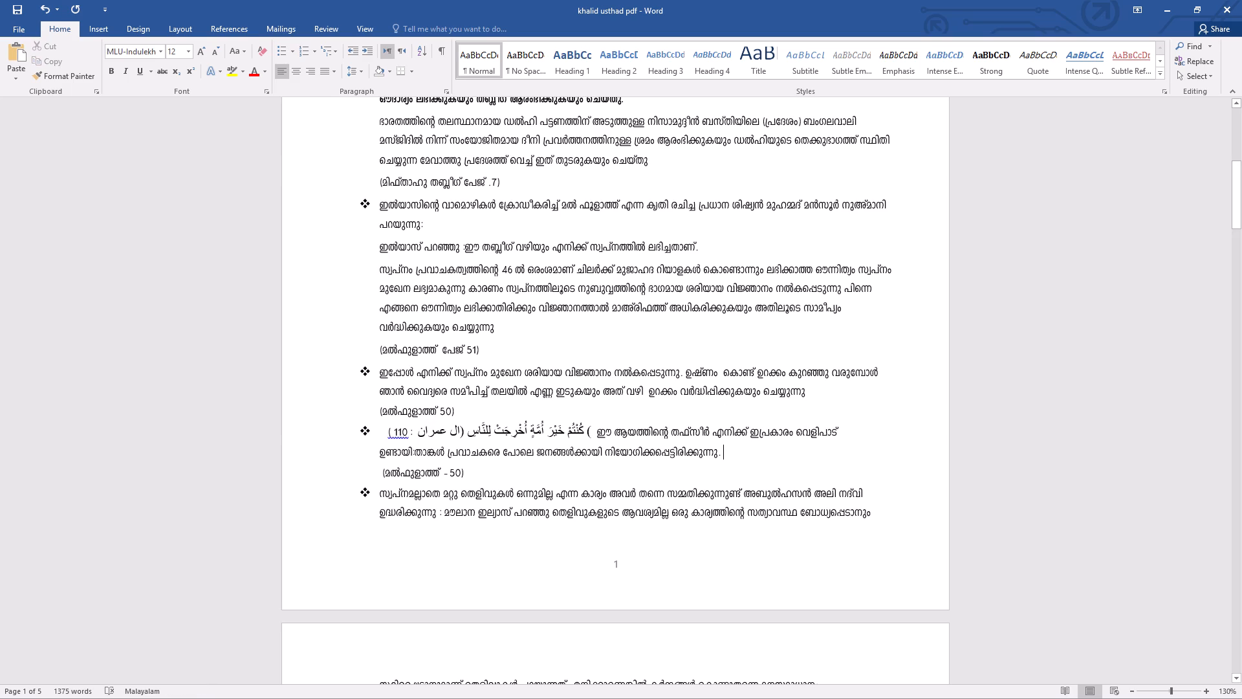
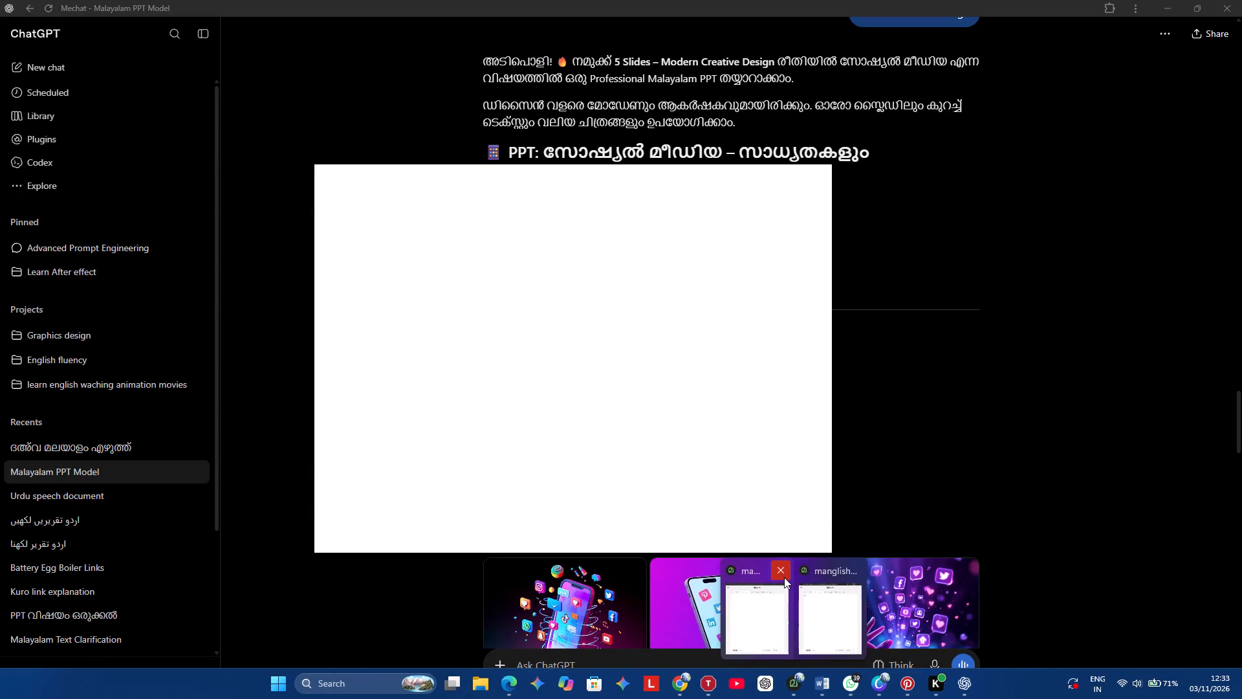
Switch to the Manglish editor and clear its leftover text.
click(784, 577)
click(805, 597)
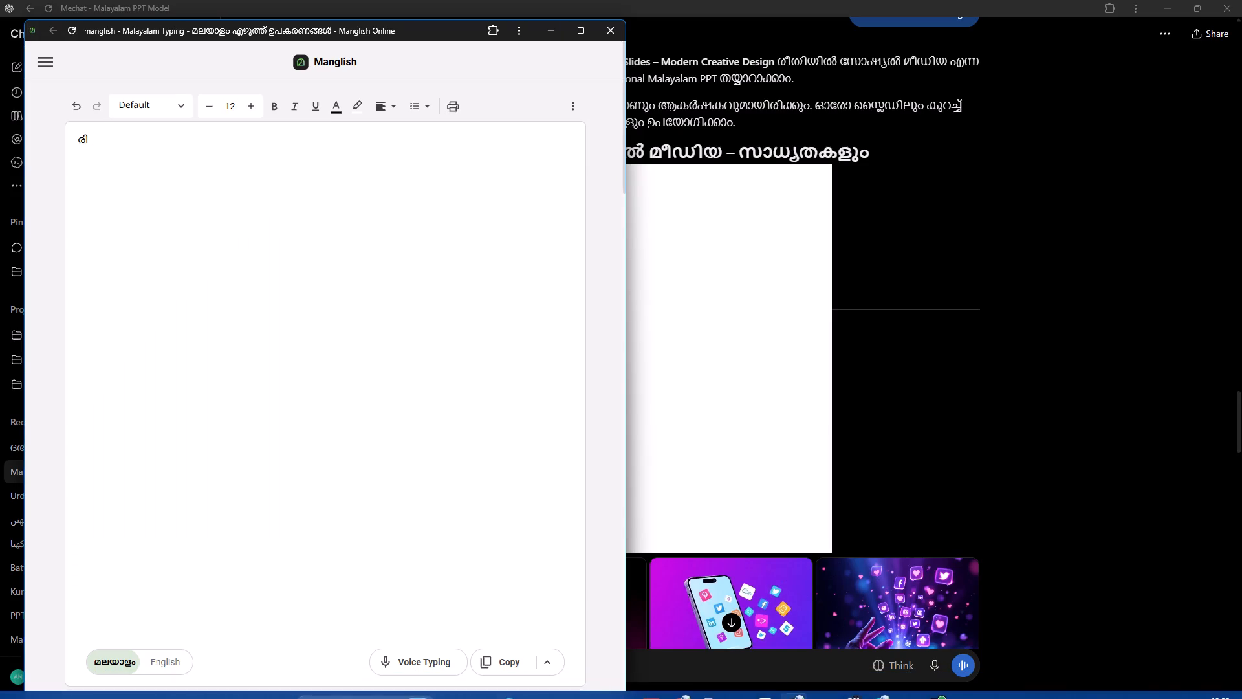
key(BackSpace)
key(BackSpace)
key(BackSpace)
key(BackSpace)
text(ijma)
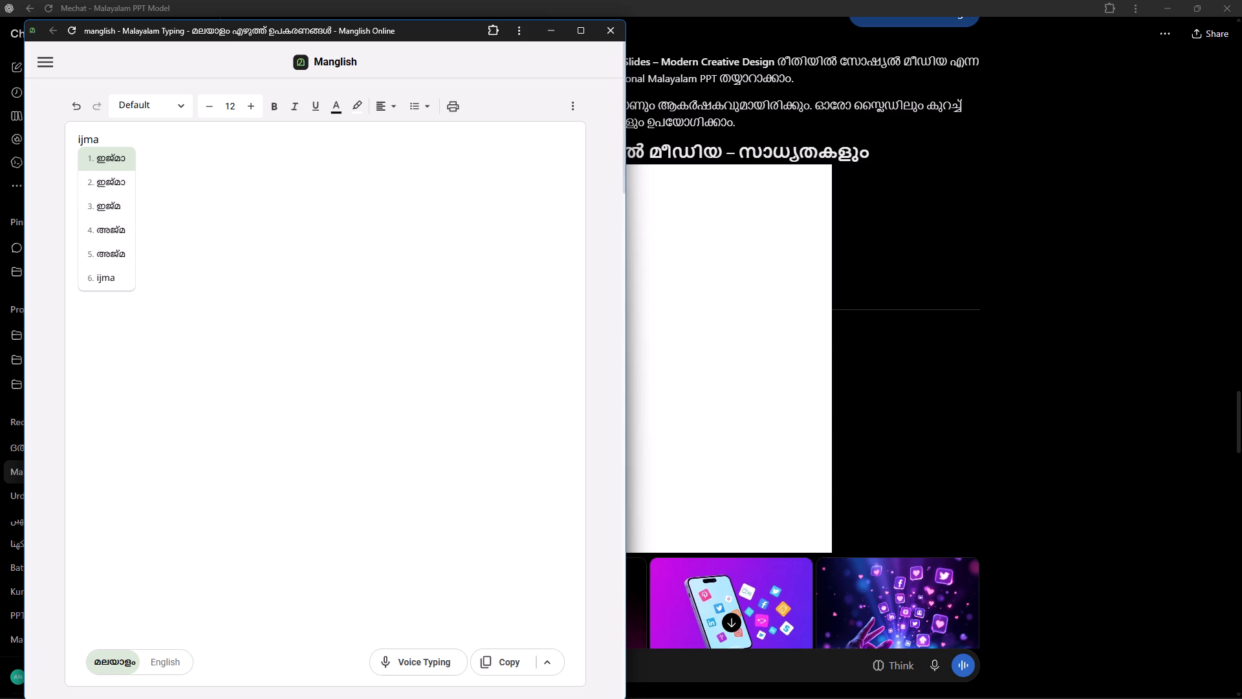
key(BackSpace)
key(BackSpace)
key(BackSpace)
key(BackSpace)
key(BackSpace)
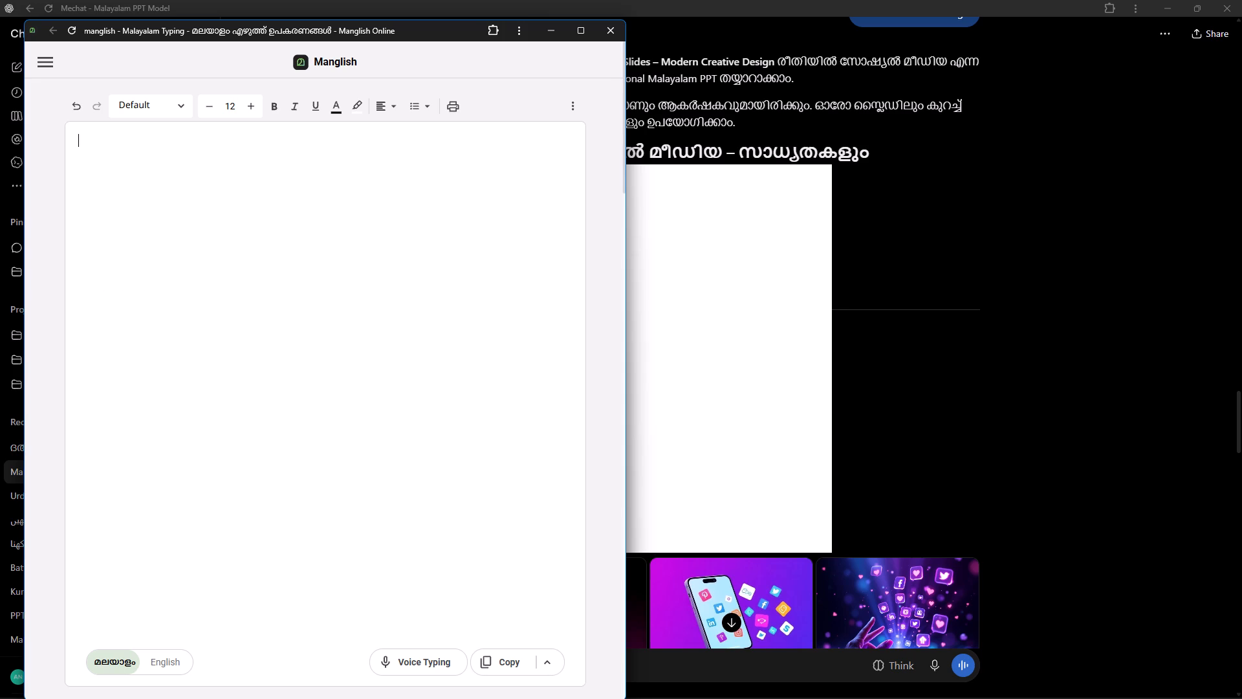
Dictate the word "ഇജ്മ" with voice typing and remove the trailing space.
click(450, 654)
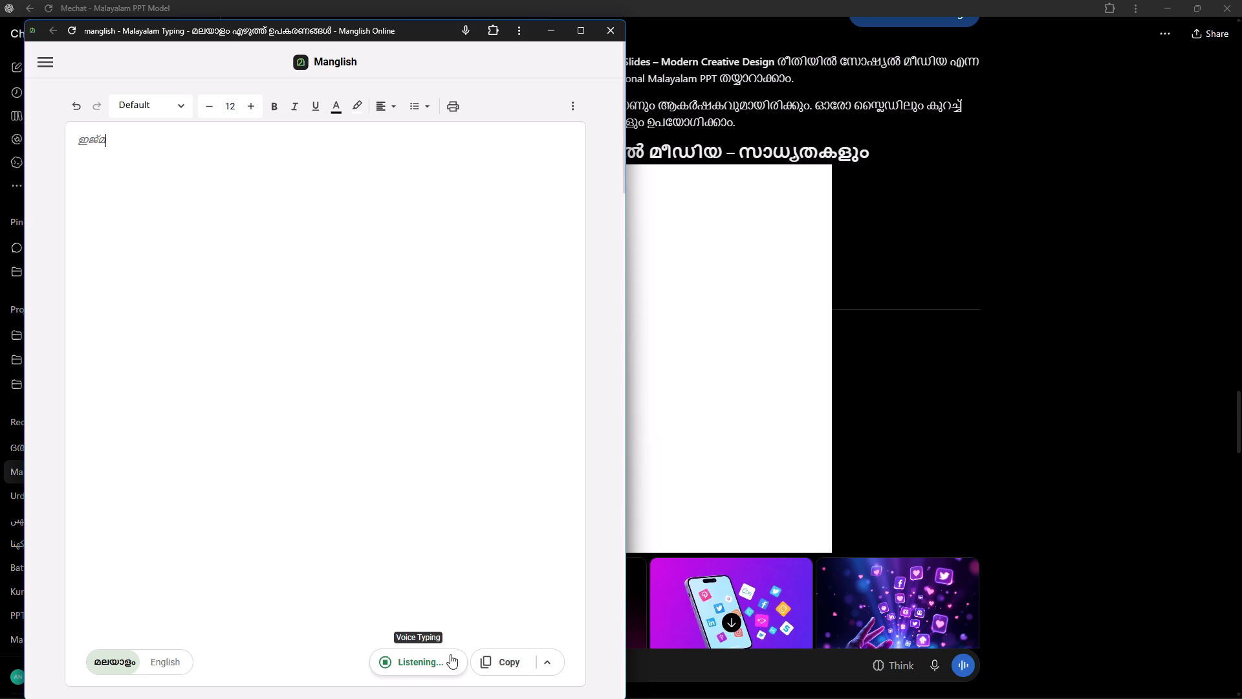
click(437, 659)
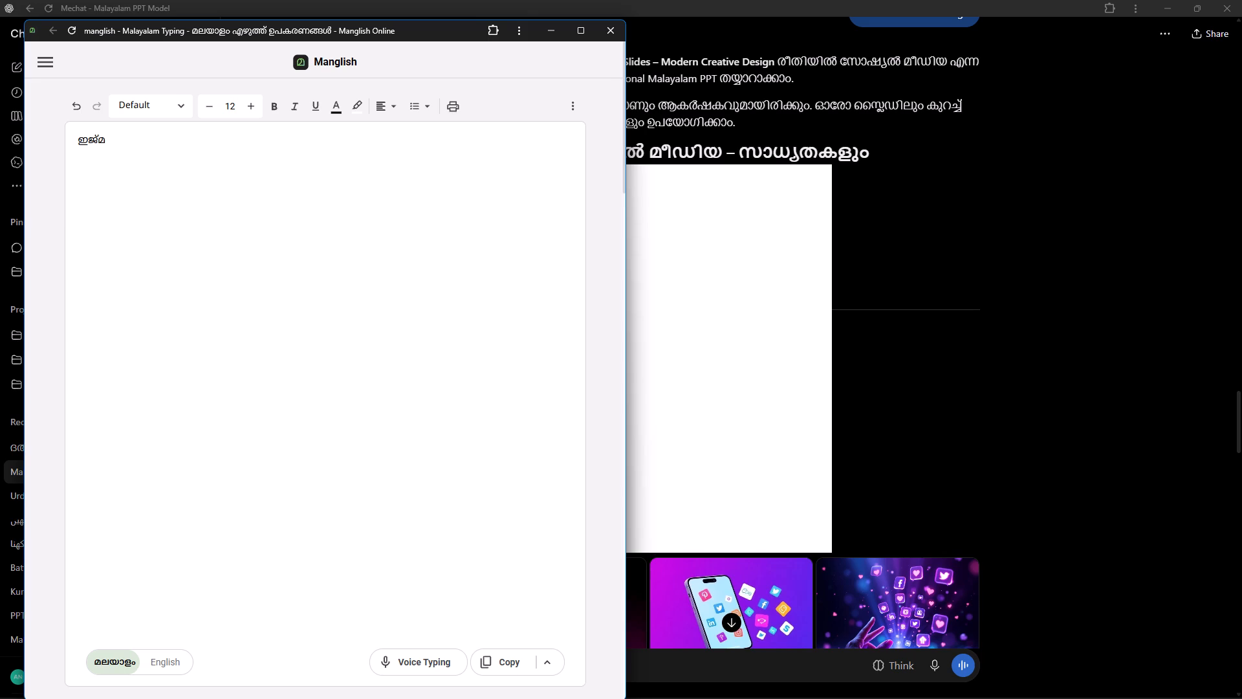
key(BackSpace)
Insert the previously copied "ദഅ്‌വ" after "ഇജ്മ" and delete its "ദ" and "വ" to form "ഇജ്മഅ്".
key(super+v)
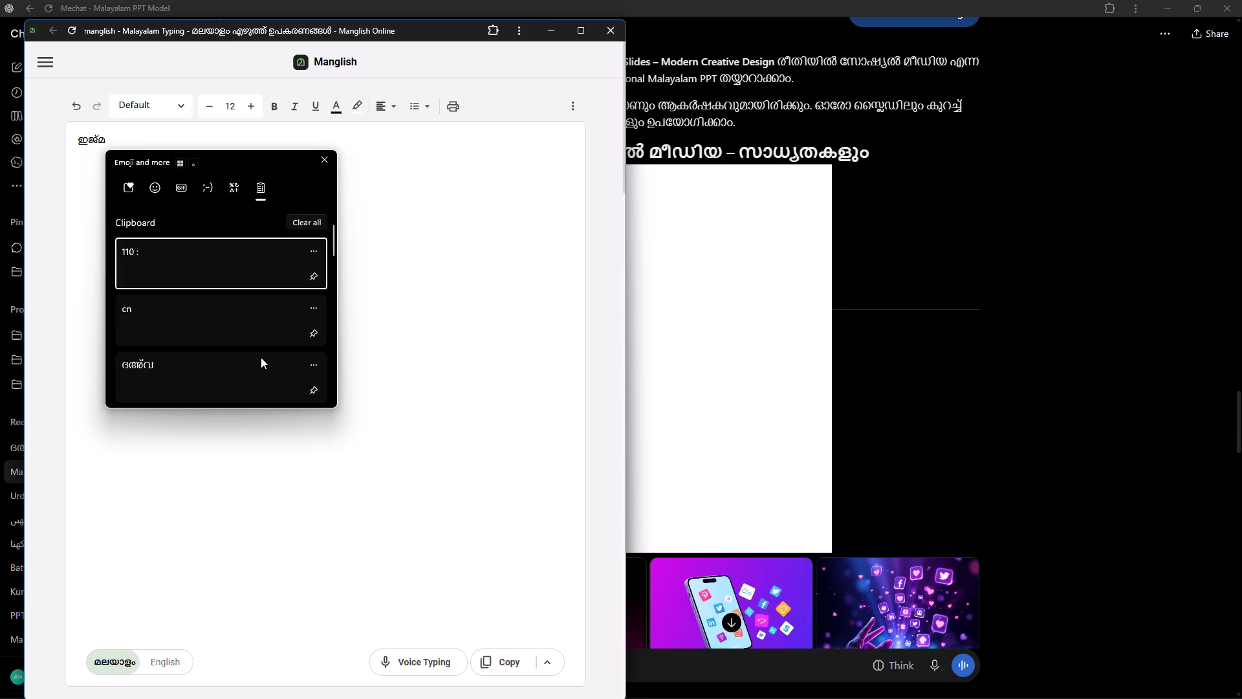
click(203, 383)
key(ctrl+v)
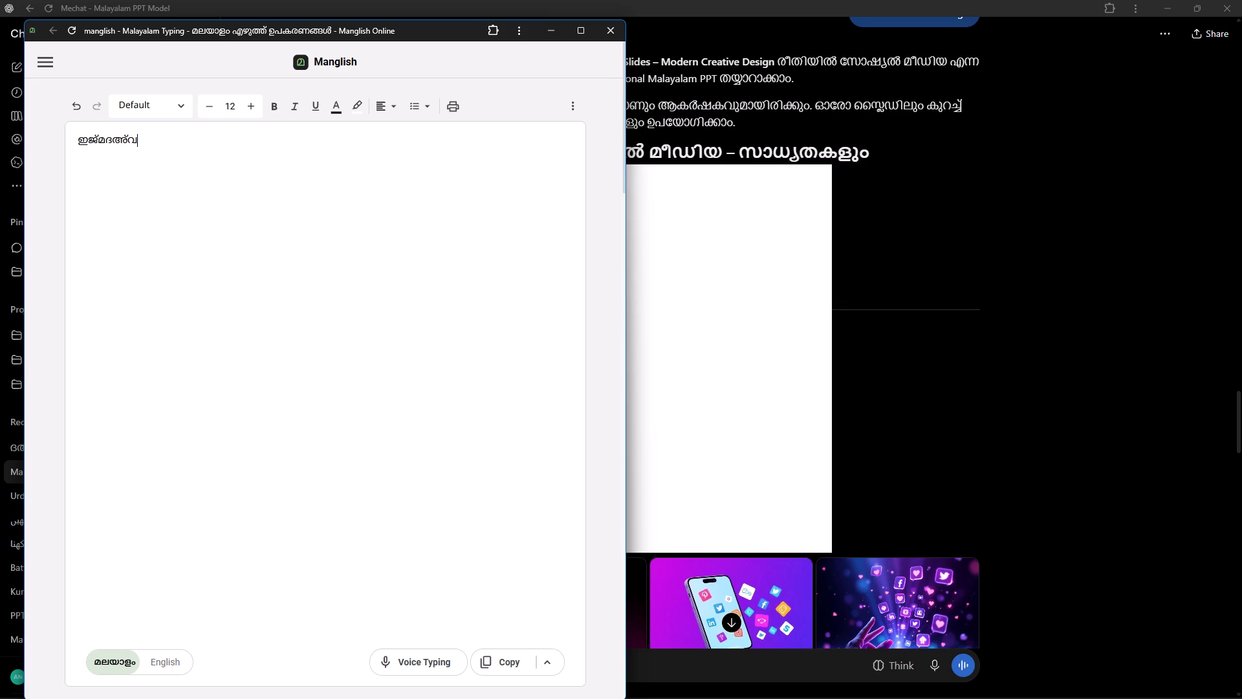
click(112, 138)
key(BackSpace)
click(134, 140)
key(BackSpace)
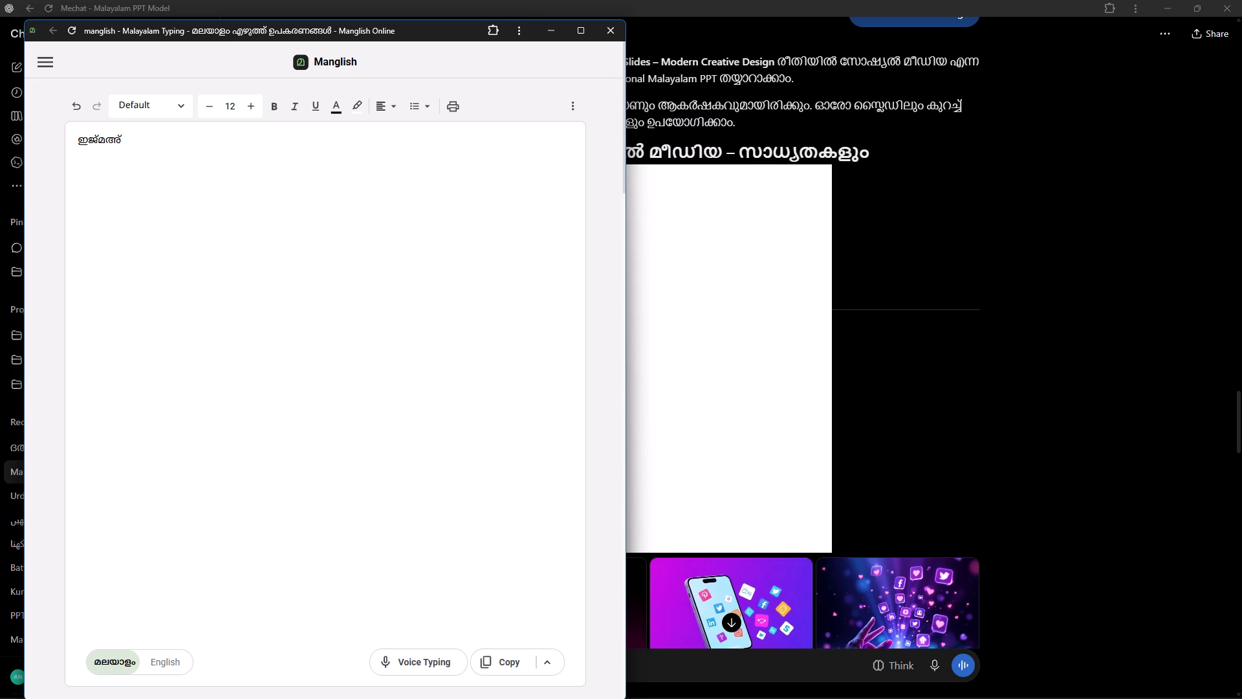
Replace the "മ" with "മാ" to form "ഇജ്മാഅ്", and cut the whole word.
click(109, 142)
key(BackSpace)
text(maa)
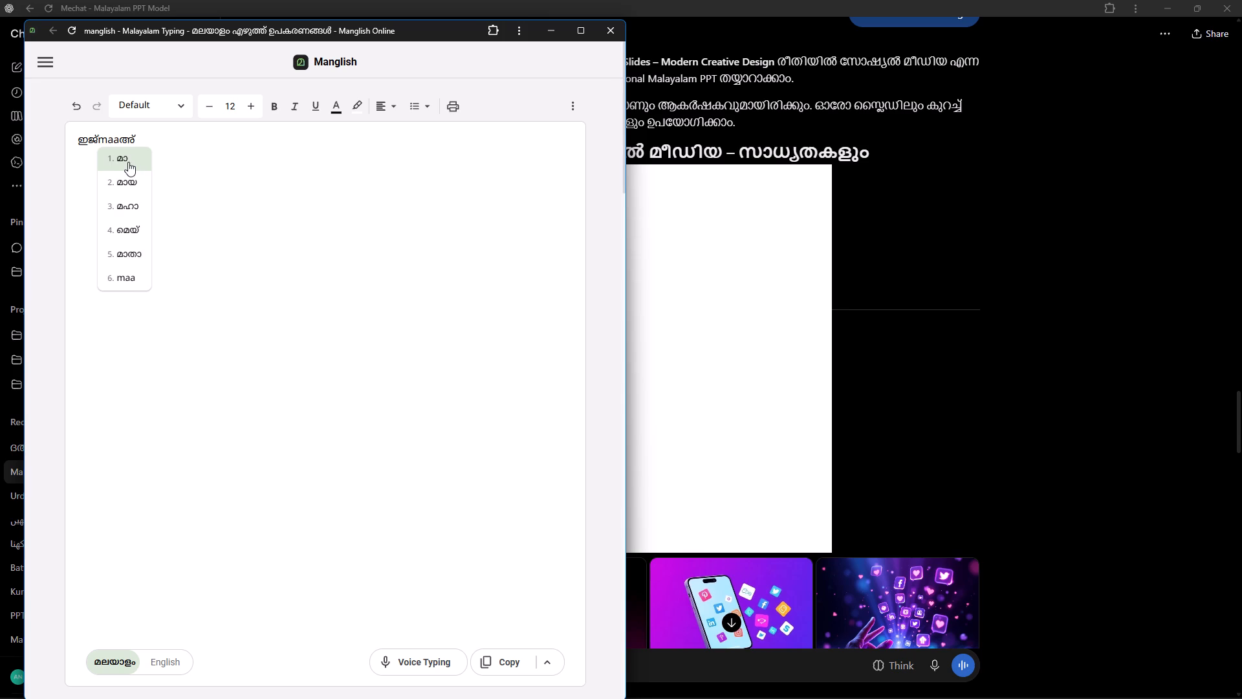
click(130, 163)
key(BackSpace)
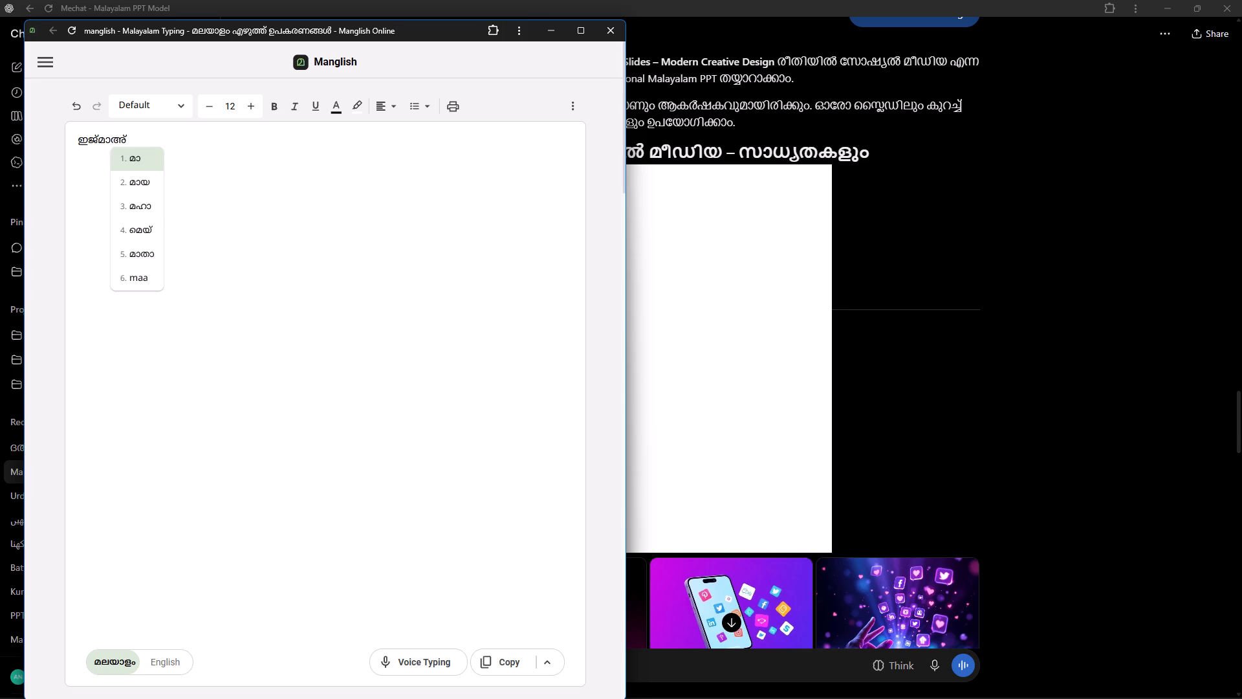
double_click(130, 163)
key(ctrl+a)
key(ctrl+x)
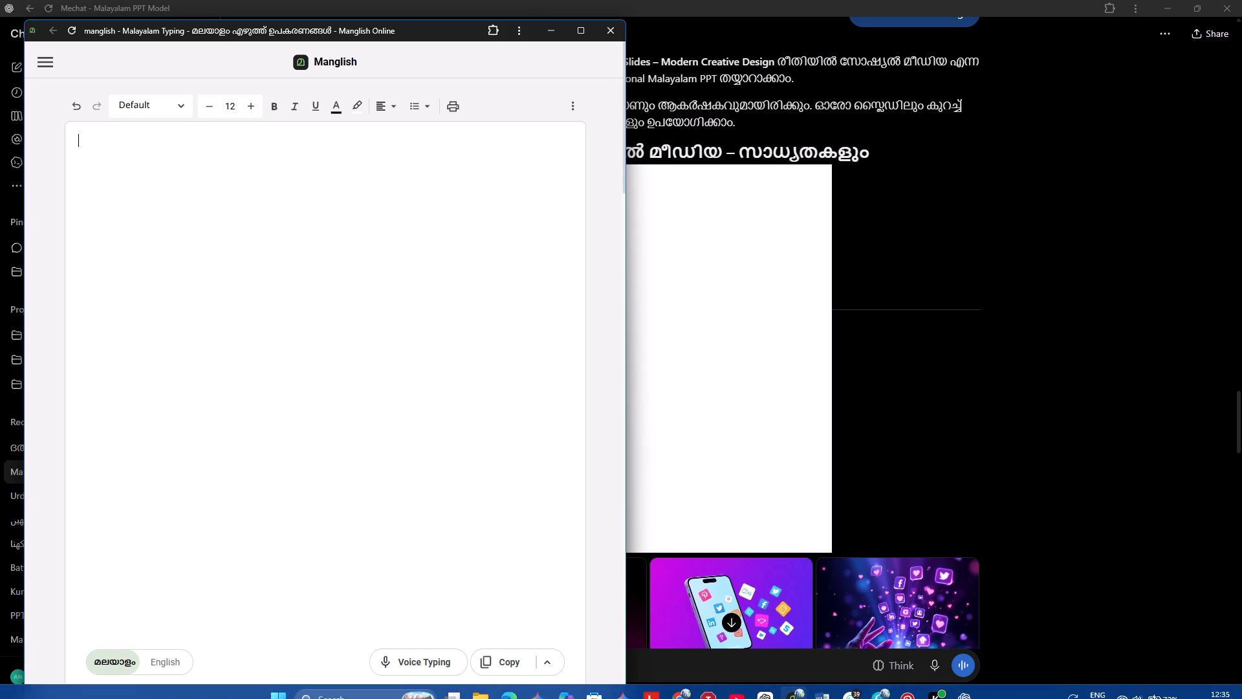
Switch to the Word document and replace "പ്രമാണങ്ങൾ" with "ഇജ്മാഅ്" in the bullet just above the heading "عبارات".
click(825, 691)
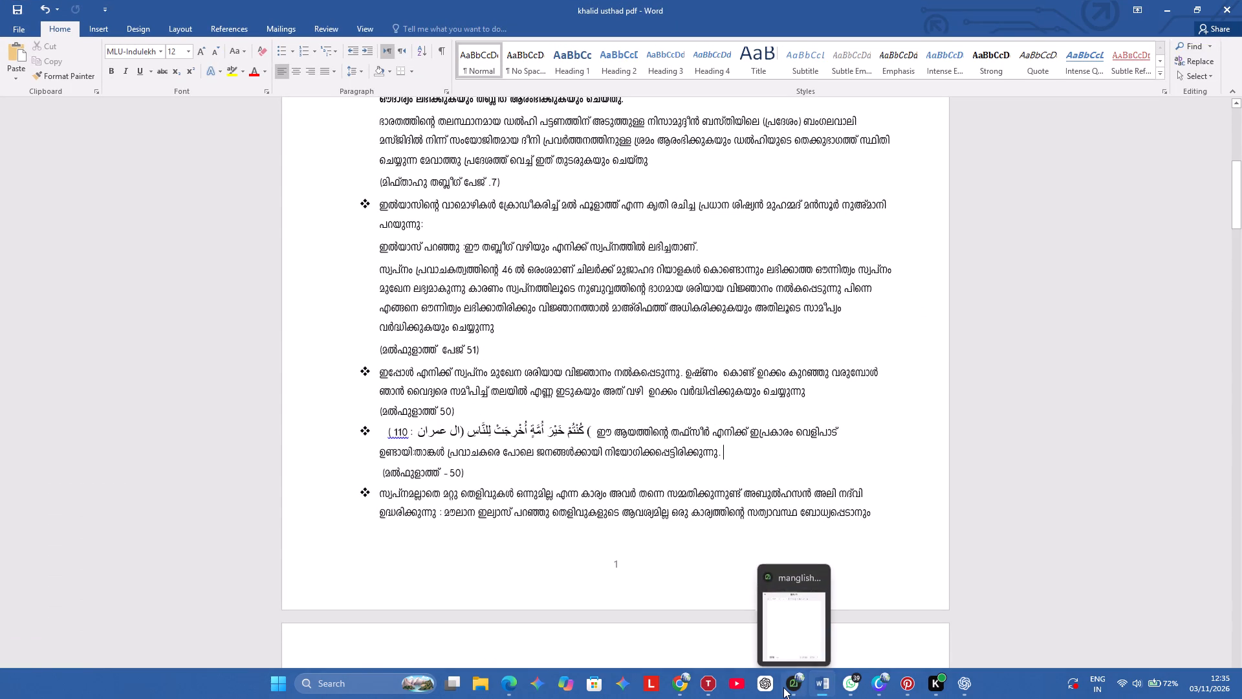
scroll(754, 454, down, 4)
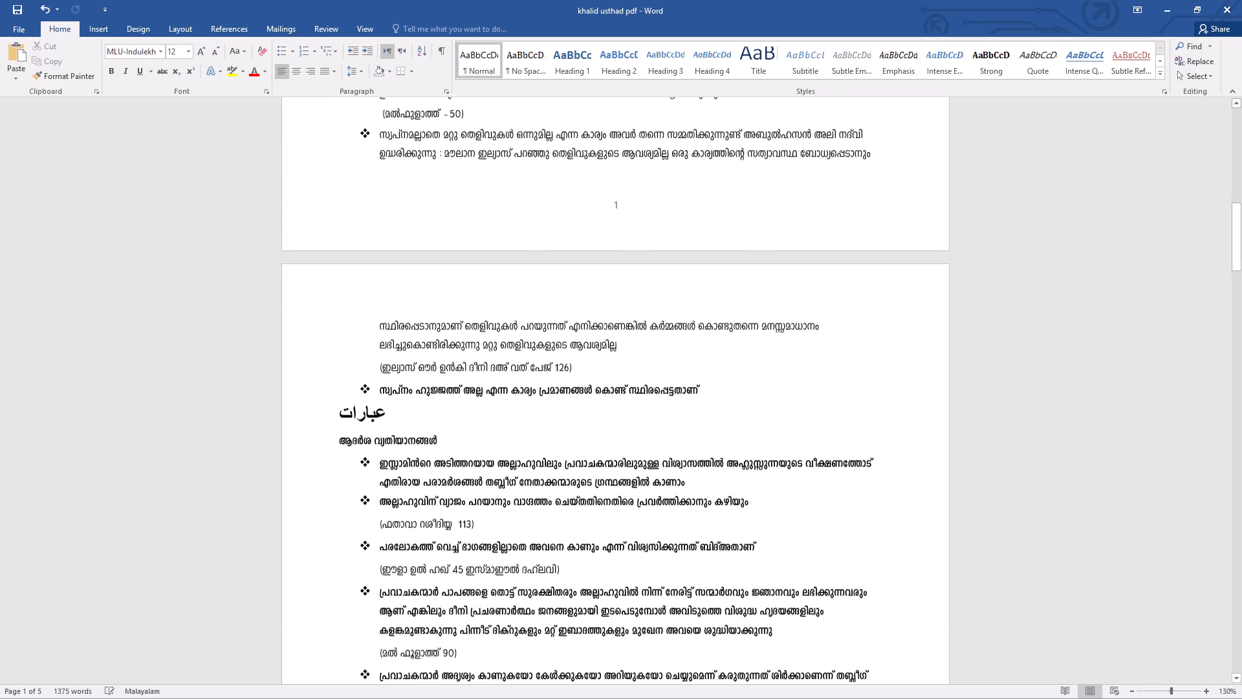
scroll(754, 454, down, 1)
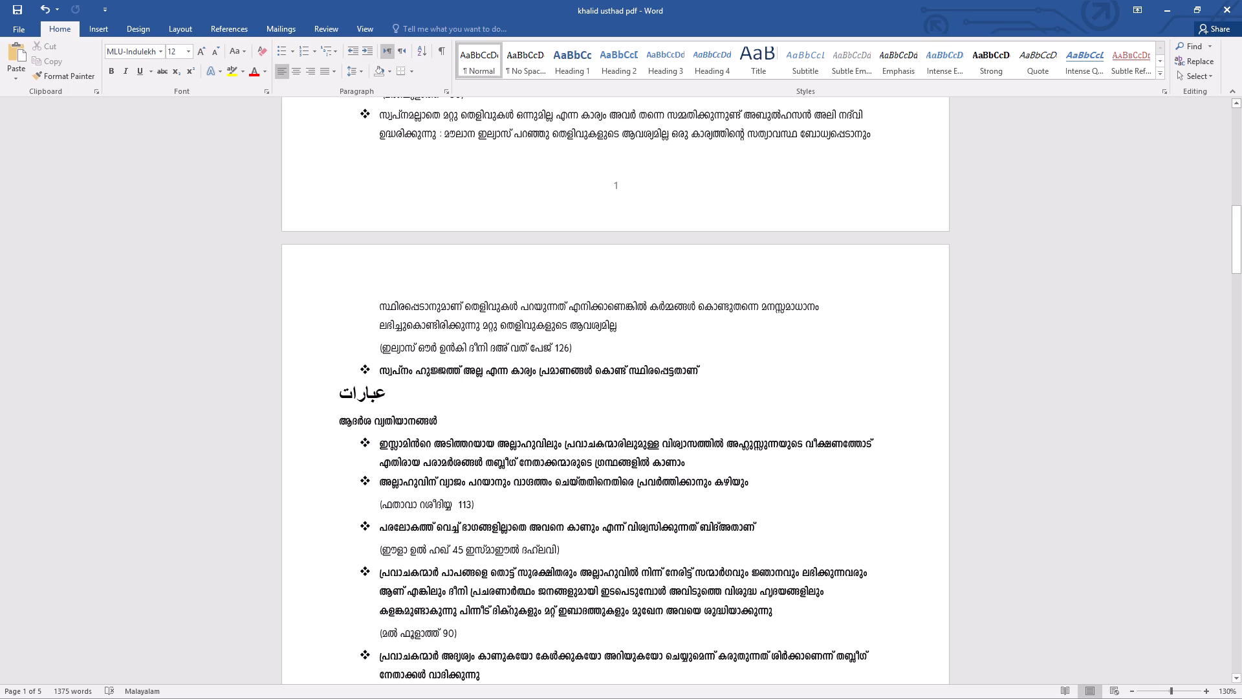
drag(592, 370, 535, 374)
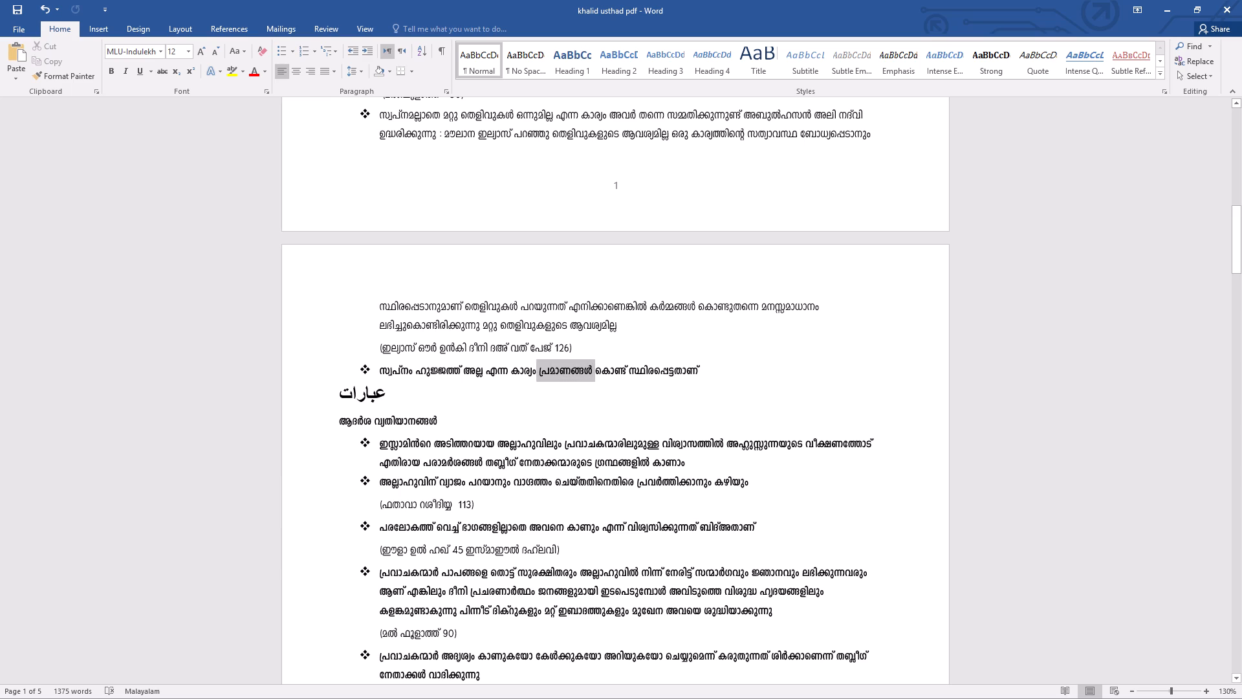
drag(535, 374, 539, 373)
key(ctrl+v)
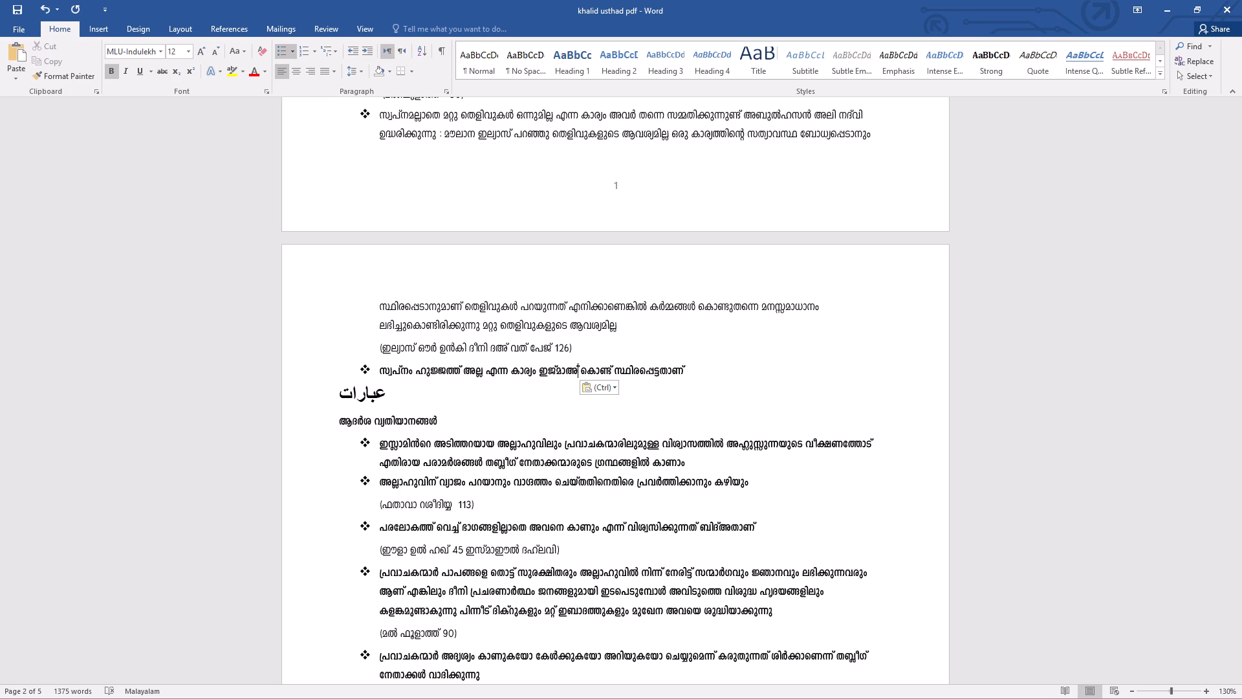
Set the font size of the heading "ആദർശ വ്യതിയാനങ്ങൾ" to 18.
click(390, 394)
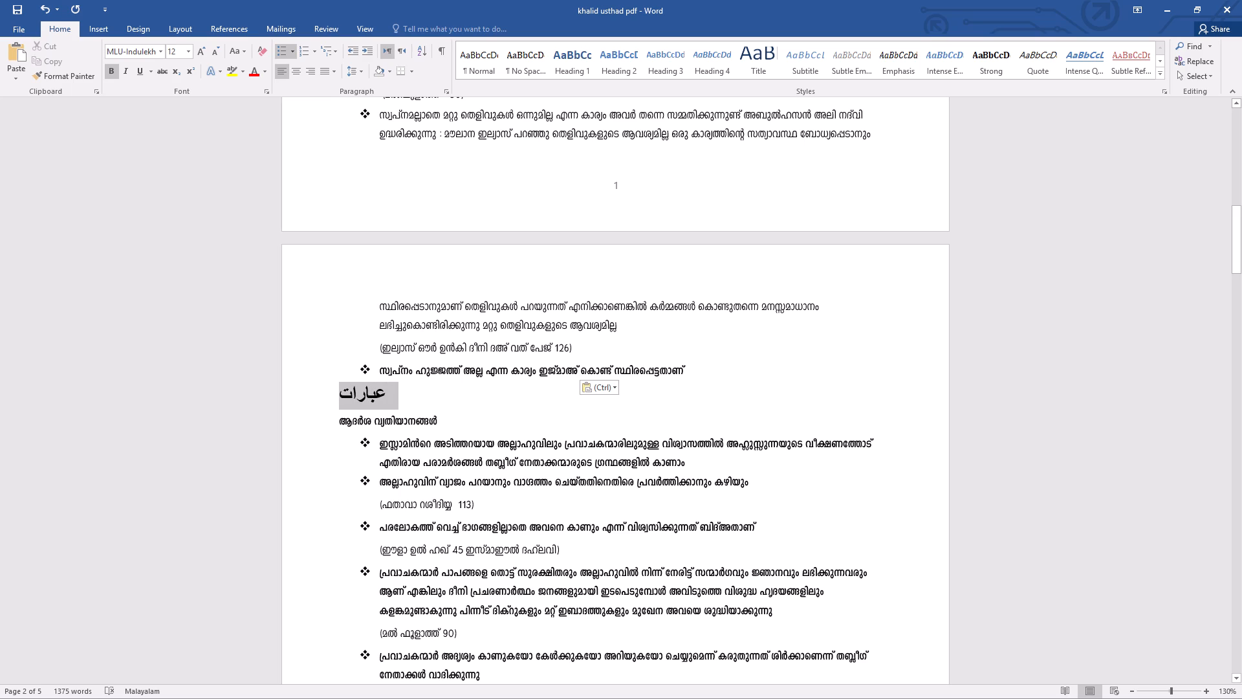
click(444, 413)
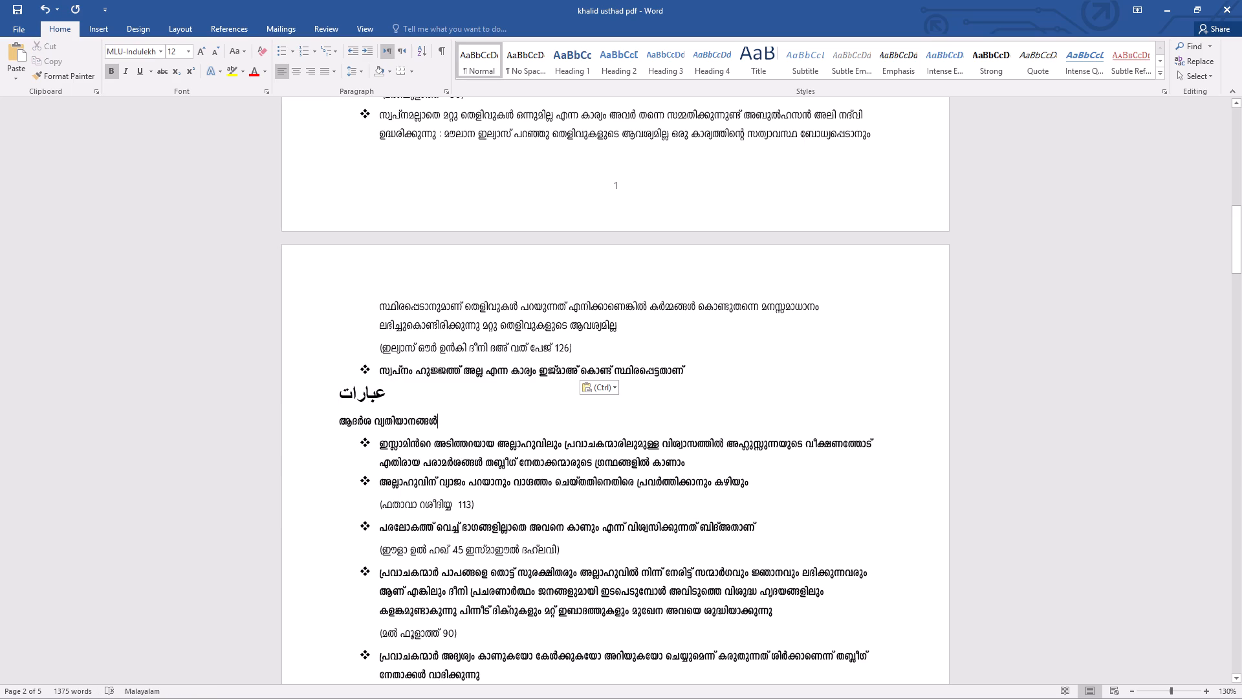
drag(386, 394, 369, 395)
drag(369, 395, 343, 396)
click(446, 423)
drag(446, 423, 367, 417)
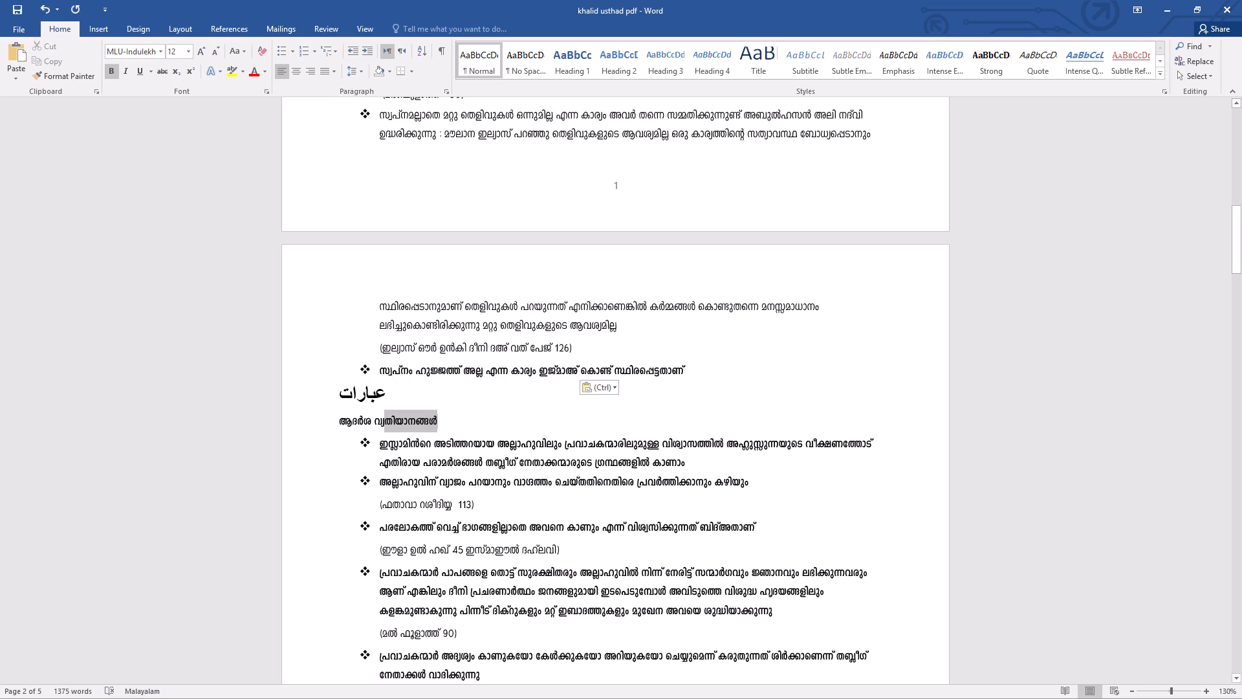
drag(367, 417, 343, 419)
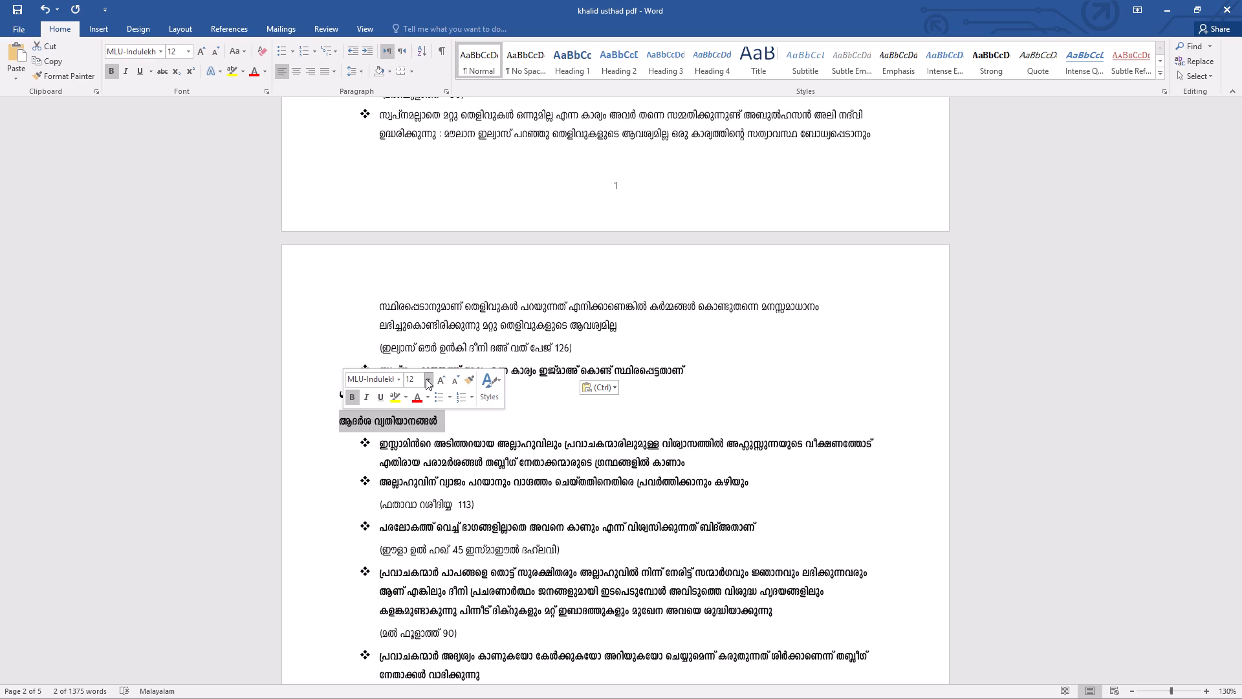
click(426, 379)
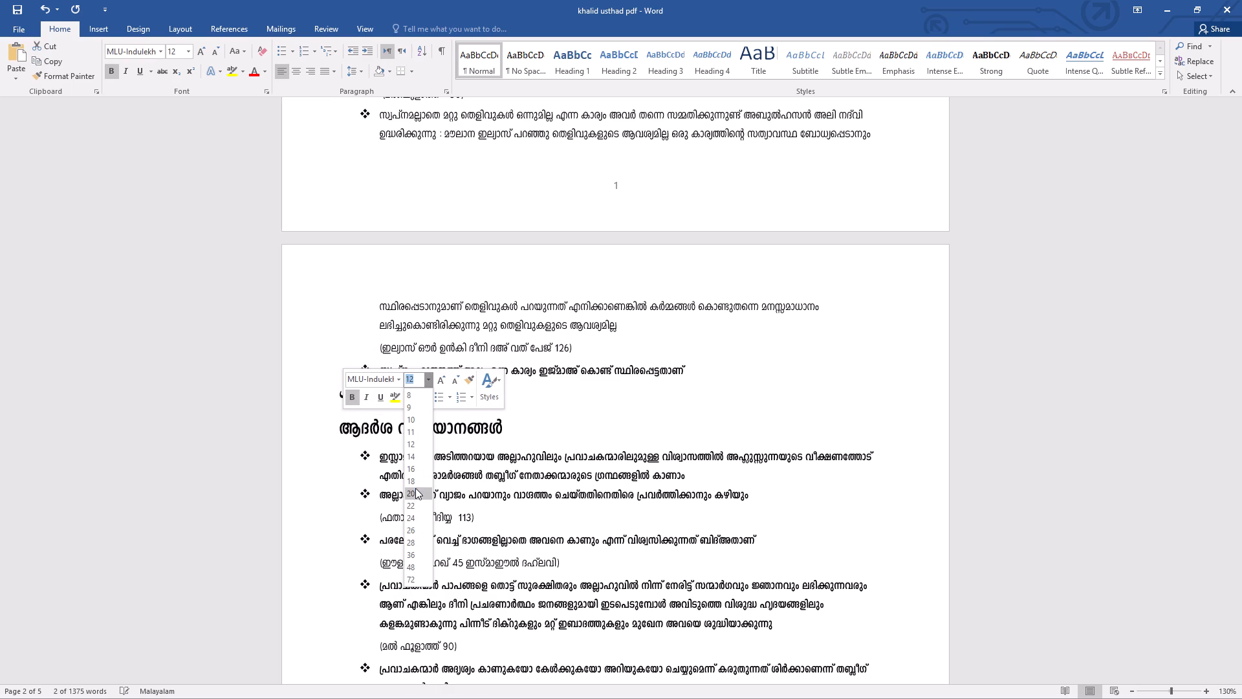
click(416, 486)
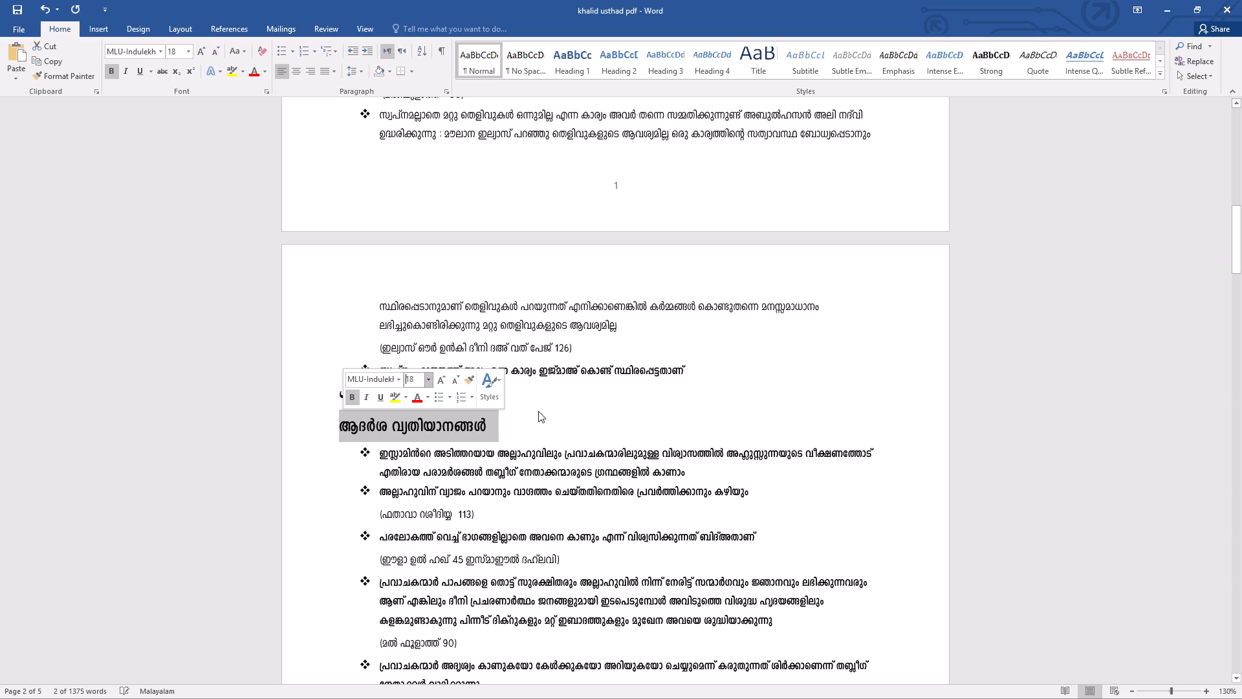
click(536, 429)
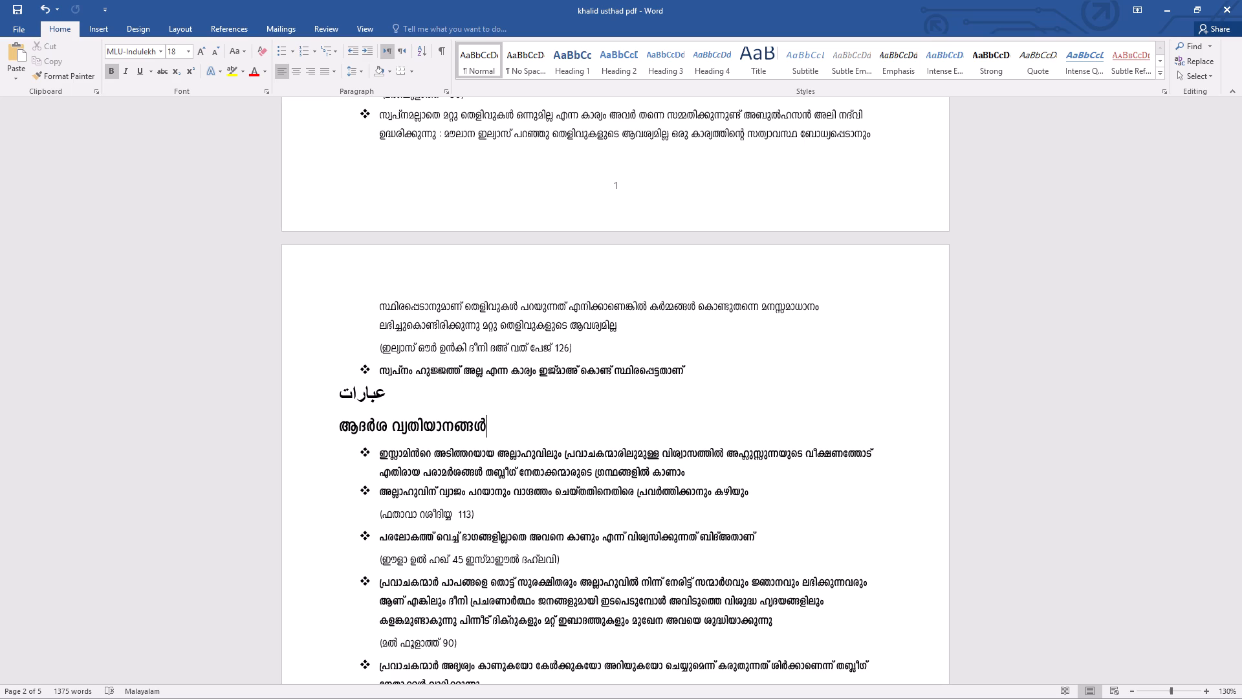
Cut the author's name "റഷീദ് അഹ്മദ് ഗാംഗോഹിയുടെ" from the "ഫതാവാ റശീദിയ്യ 62" citation.
scroll(611, 515, down, 4)
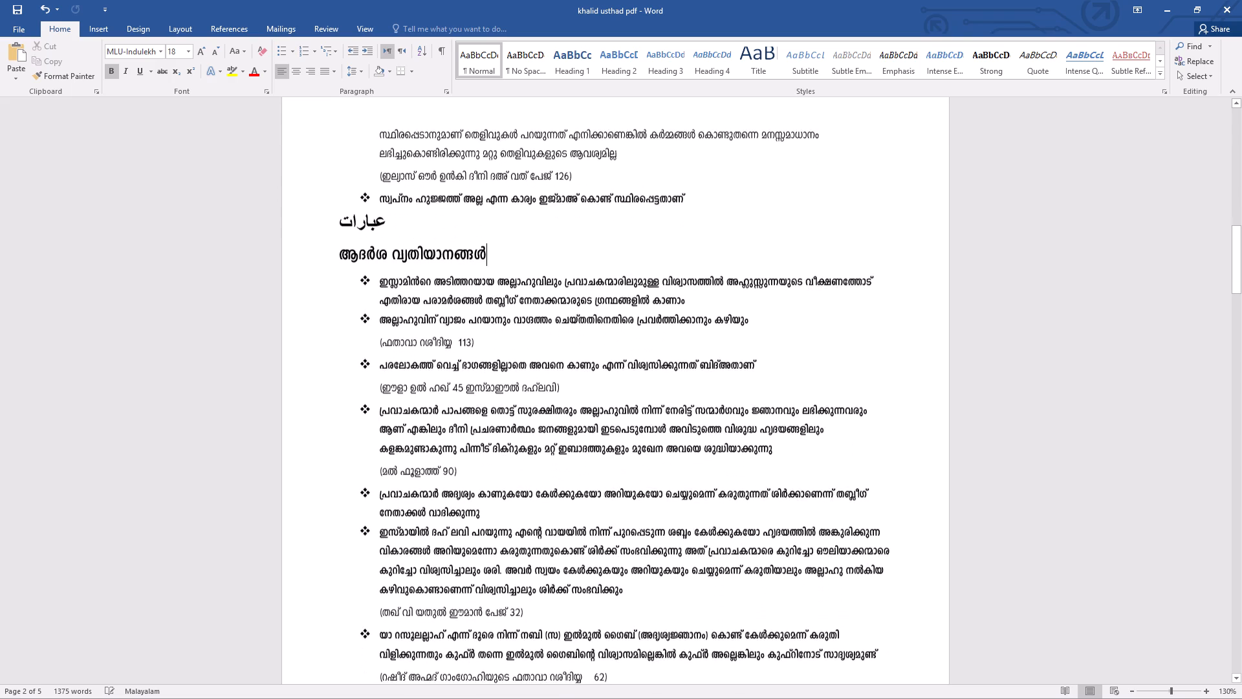
scroll(611, 515, down, 3)
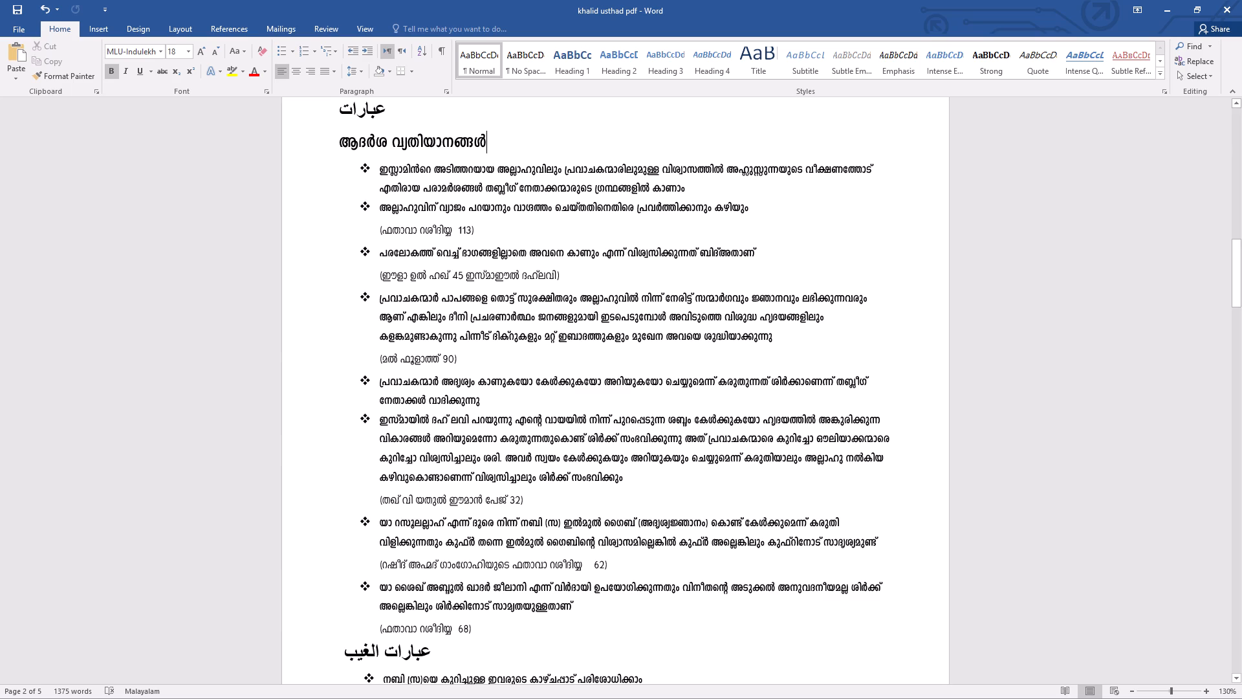
drag(485, 563, 384, 568)
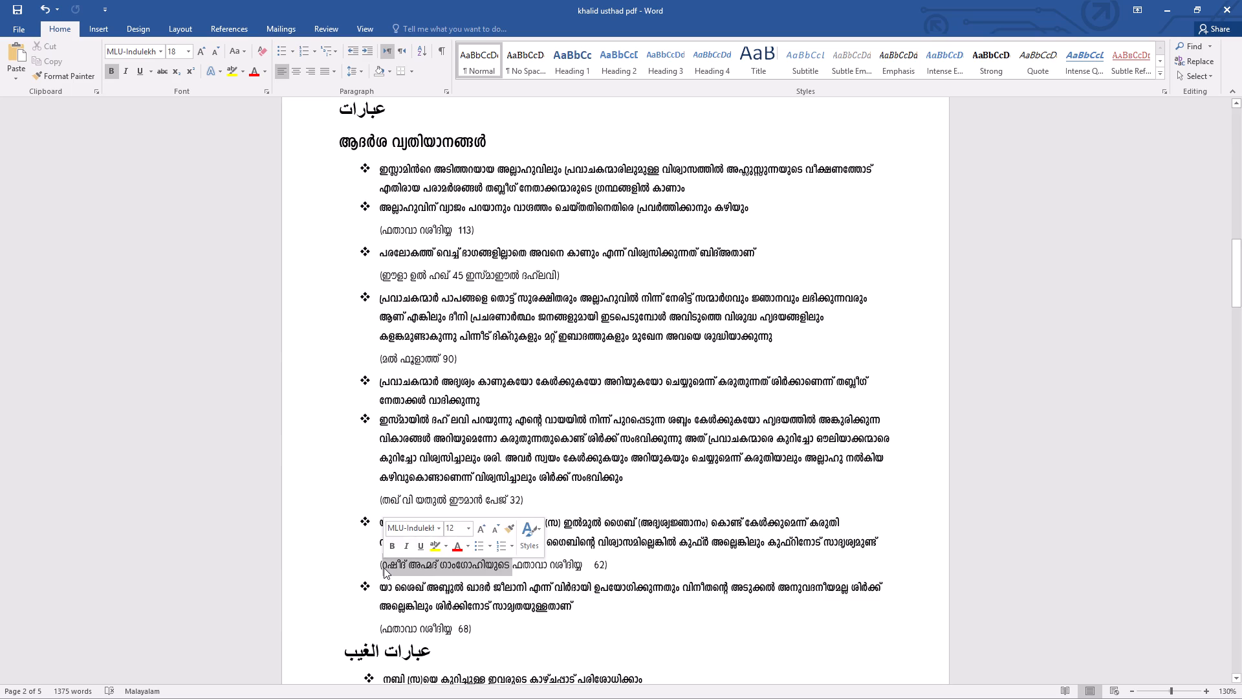
key(ctrl+x)
drag(481, 566, 397, 567)
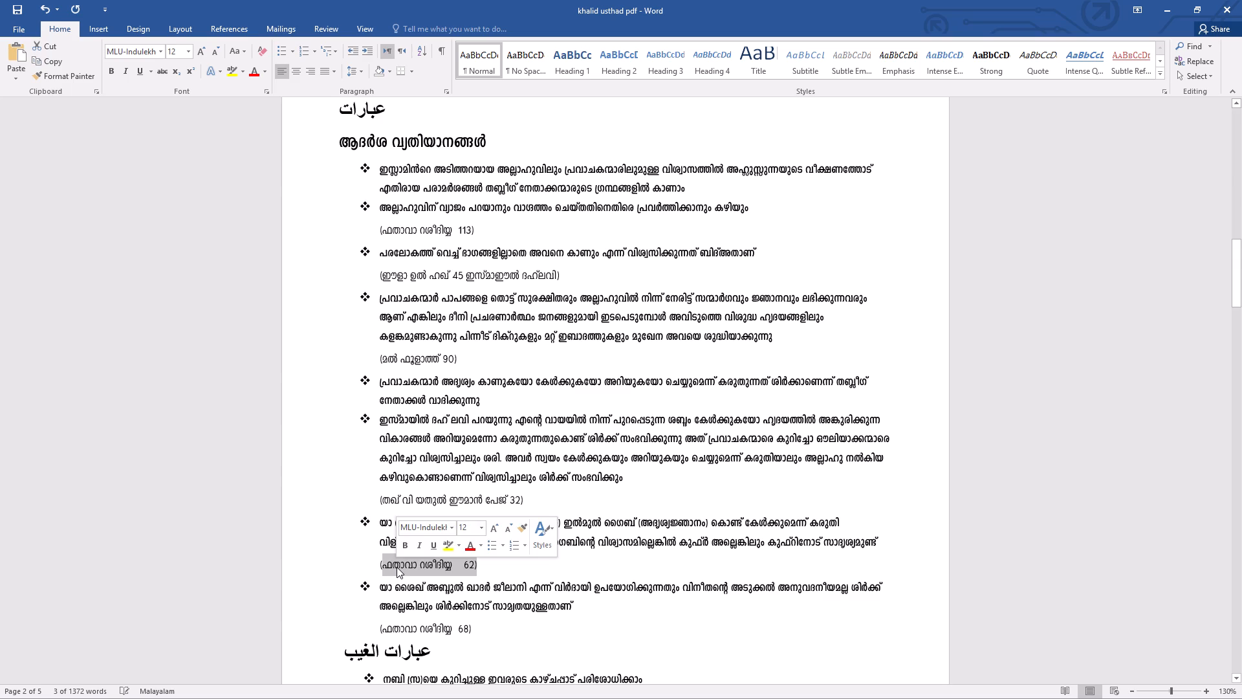
click(499, 566)
Paste the author's name into the "ഫതാവാ റശീദിയ്യ 113" citation before the page number and trim its ending to "റഷീദ് അഹ്മദ് ഗാംഗോഹി".
scroll(522, 390, up, 1)
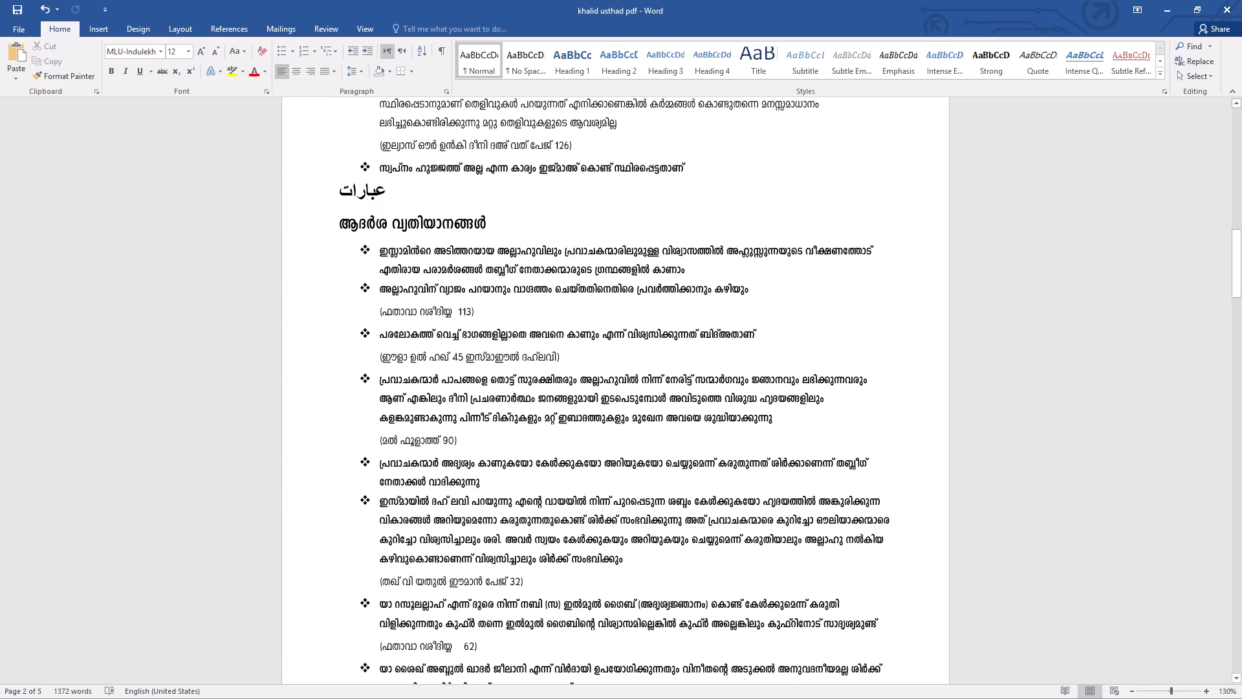
click(455, 308)
key(ctrl+v)
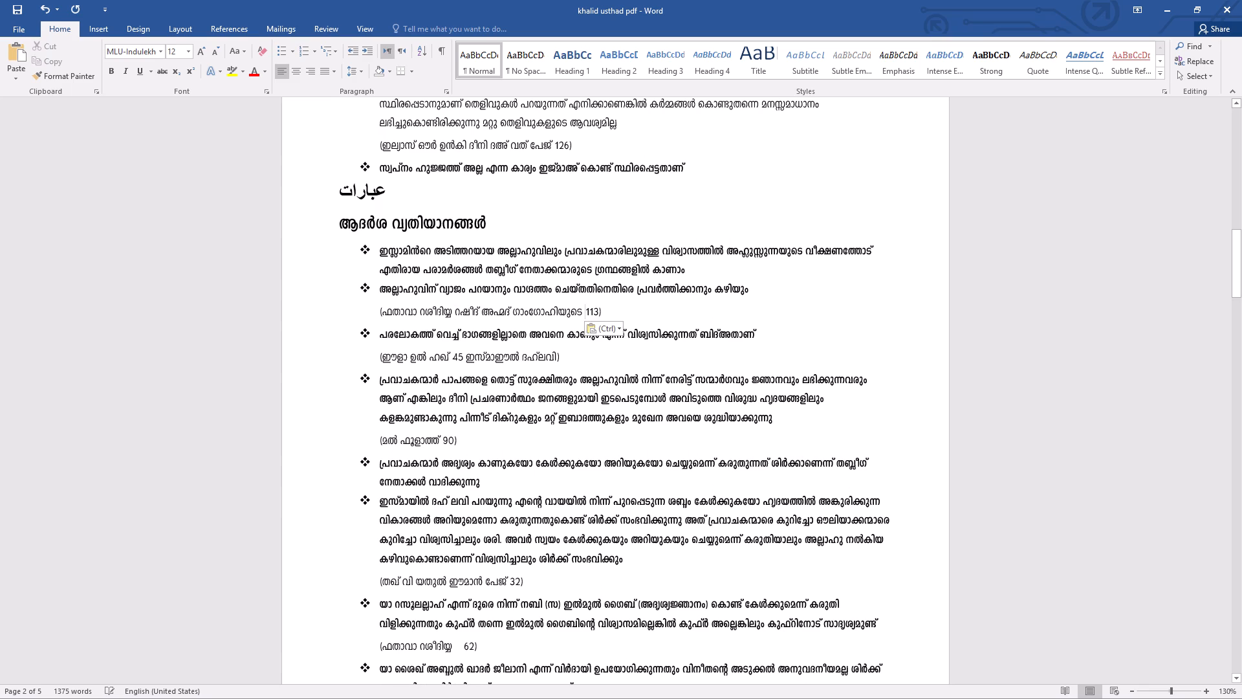
key(BackSpace)
key(BackSpace)
key(BackSpace)
key(BackSpace)
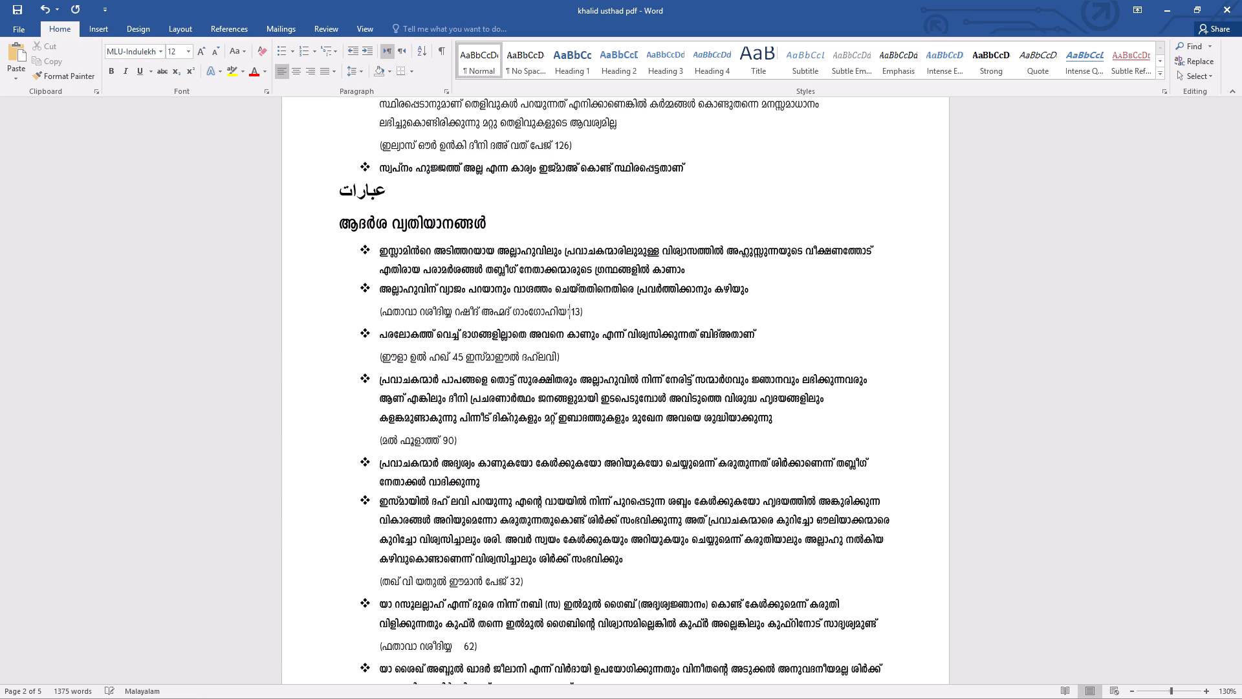
key(BackSpace)
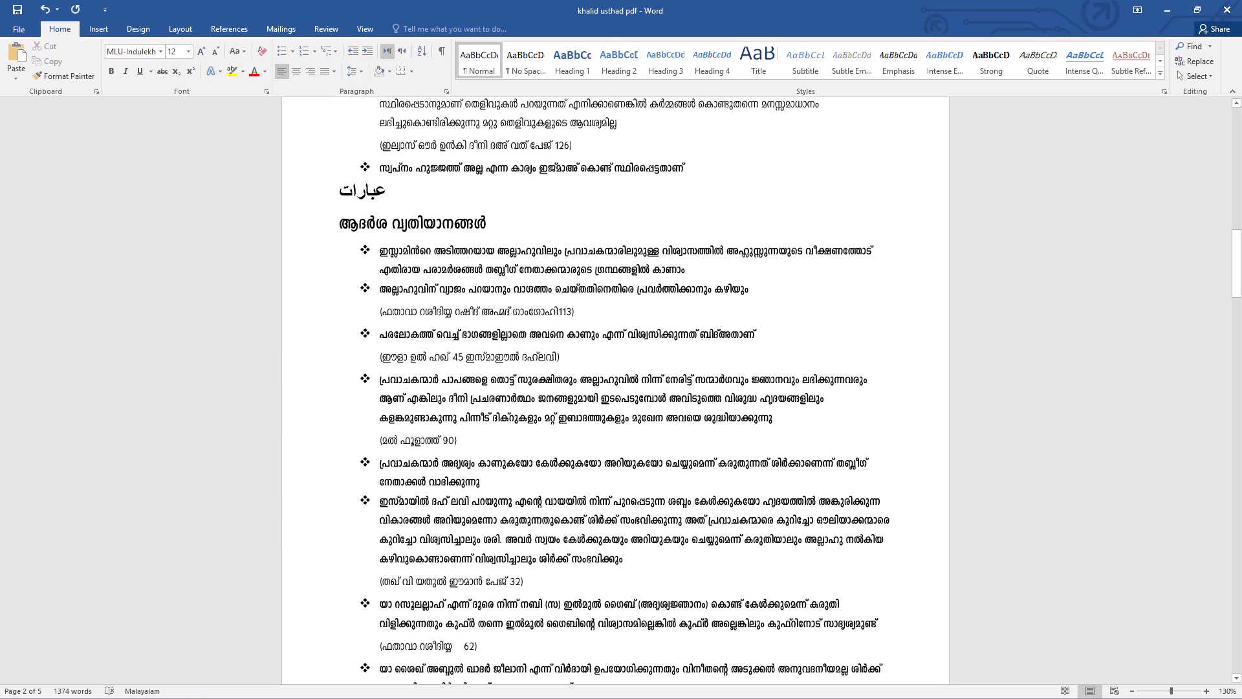
Remove the bullet from the line "നബി (സ്വ)യെ കുറിച്ചുള്ള ഇവരുടെ കാഴ്ചപ്പാട് പരിശോധിക്കാം" under "عبارات الغيب" and set its font size to 18.
scroll(631, 305, down, 2)
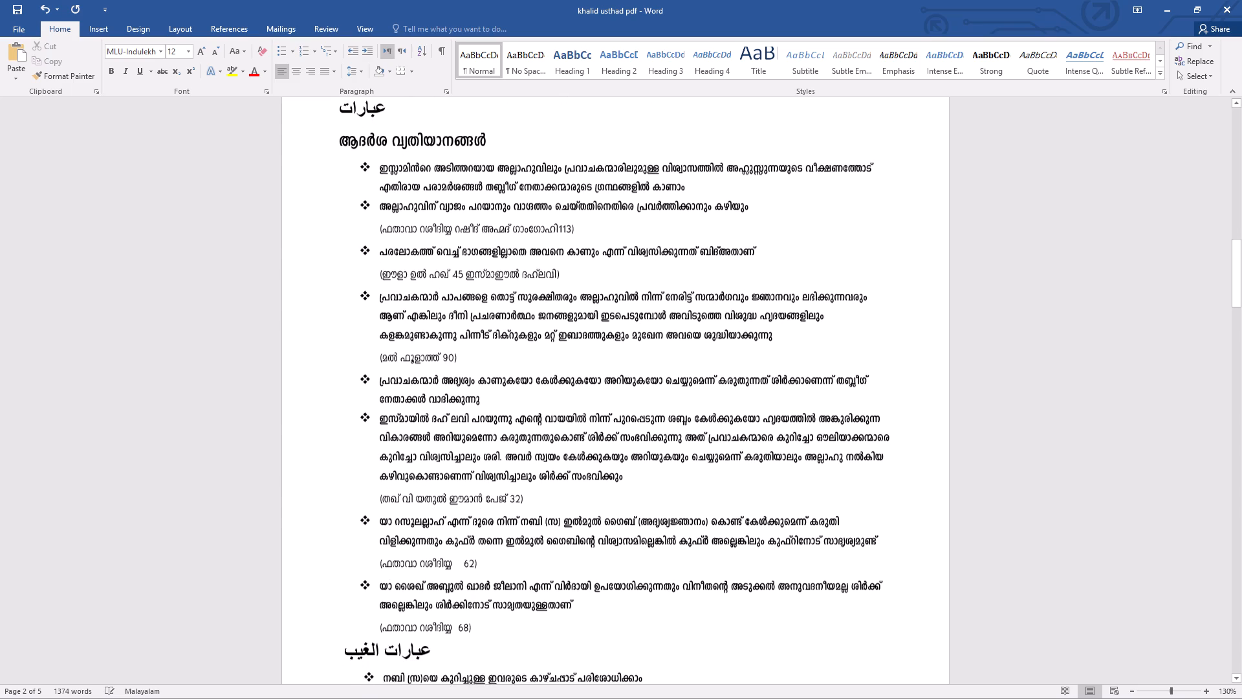
scroll(631, 305, down, 2)
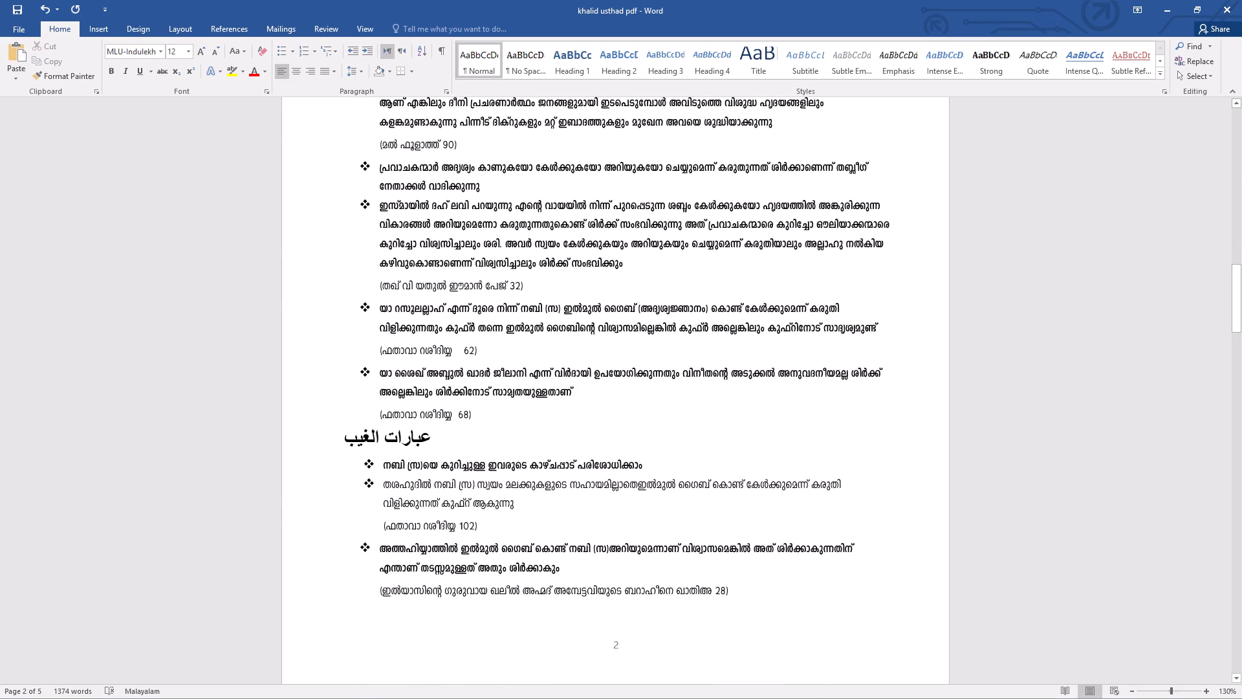
click(376, 460)
key(BackSpace)
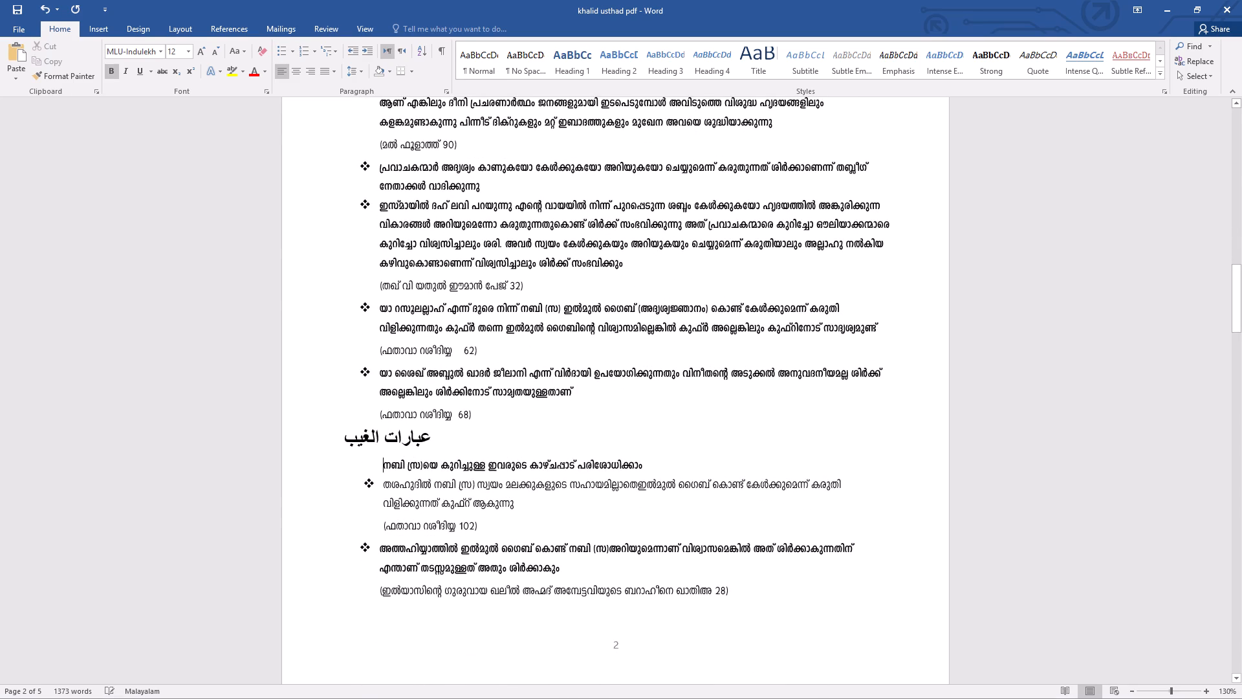
drag(382, 464, 602, 466)
click(685, 421)
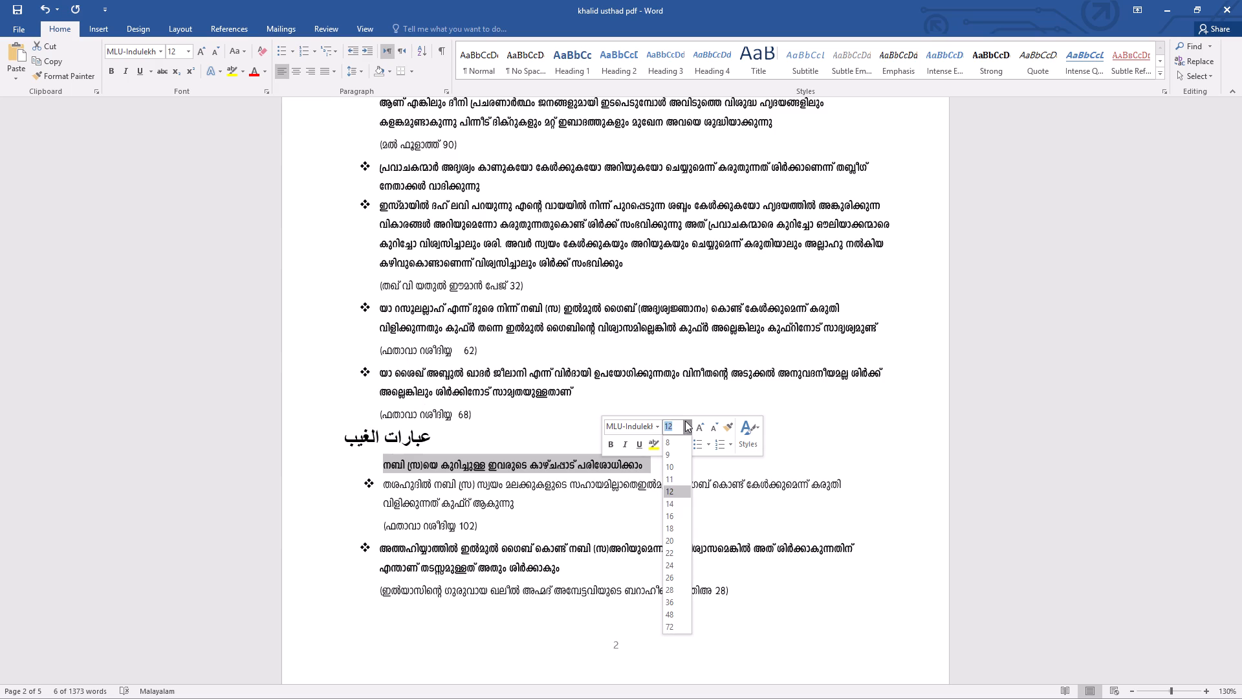
click(675, 529)
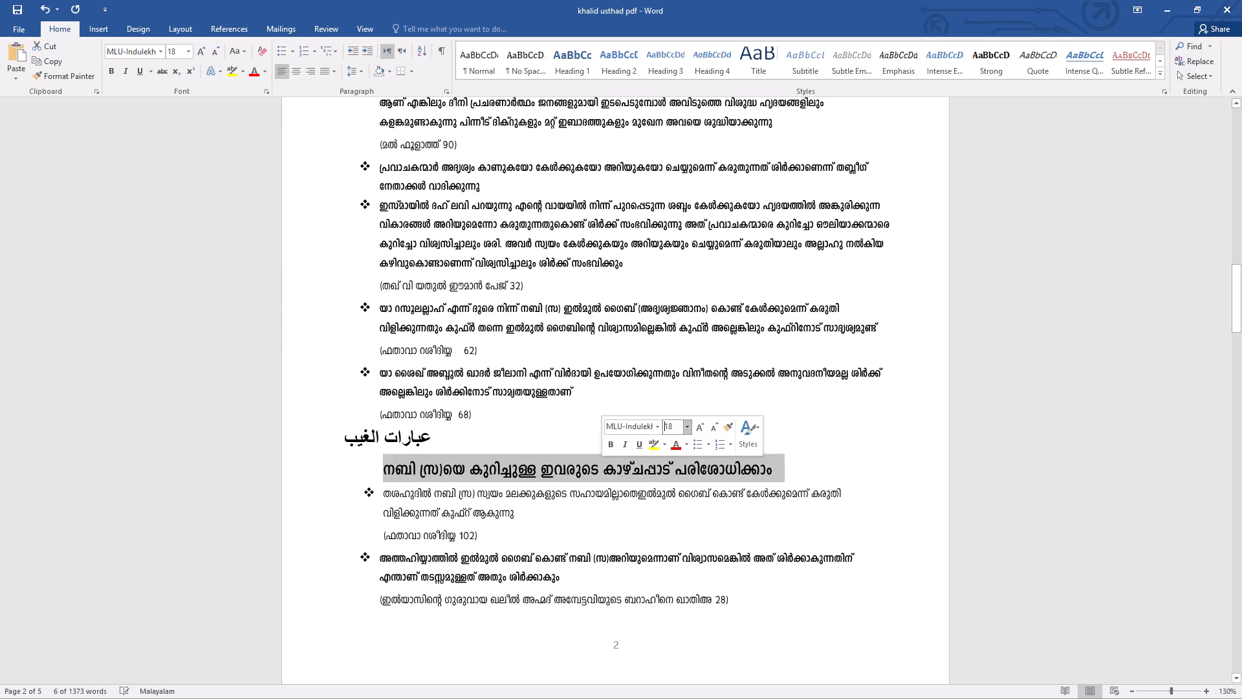
Remove the indent from the heading "നബി (സ്വ)യെ കുറിച്ചുള്ള ഇവരുടെ കാഴ്ചപ്പാട് പരിശോധിക്കാം" to align it like the heading "ആദർശ വ്യതിയാനങ്ങൾ".
scroll(589, 428, up, 4)
drag(417, 371, 408, 371)
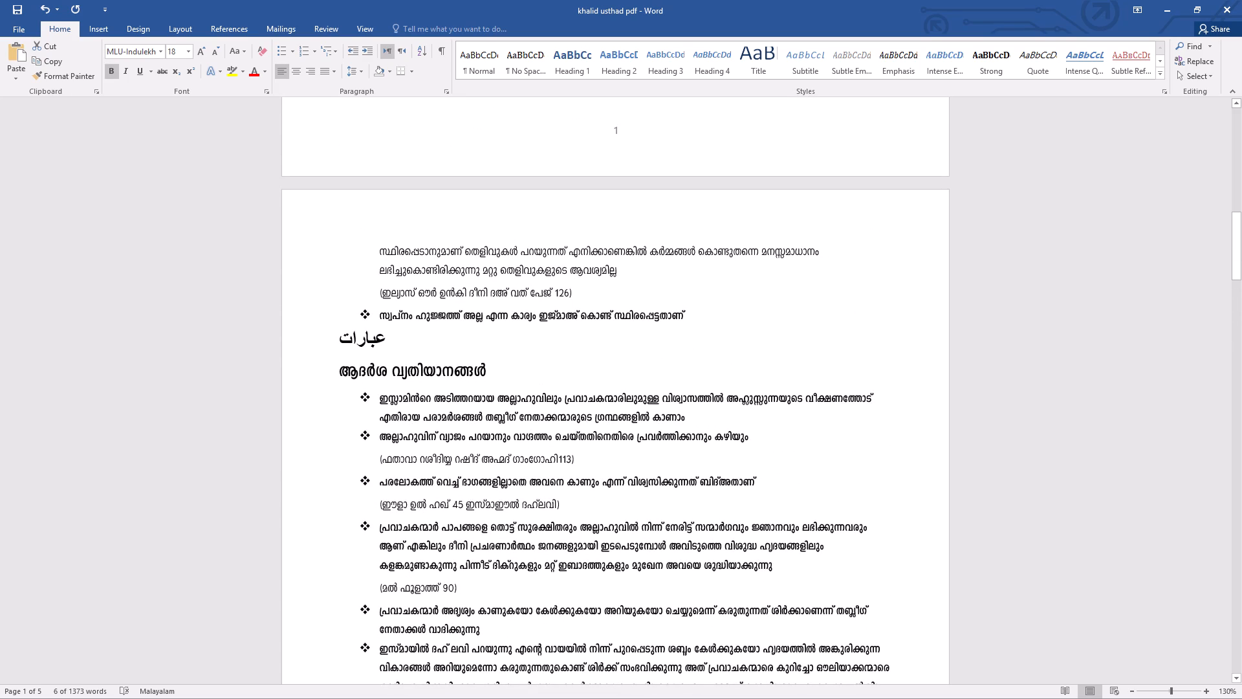
drag(408, 371, 390, 371)
scroll(547, 547, down, 2)
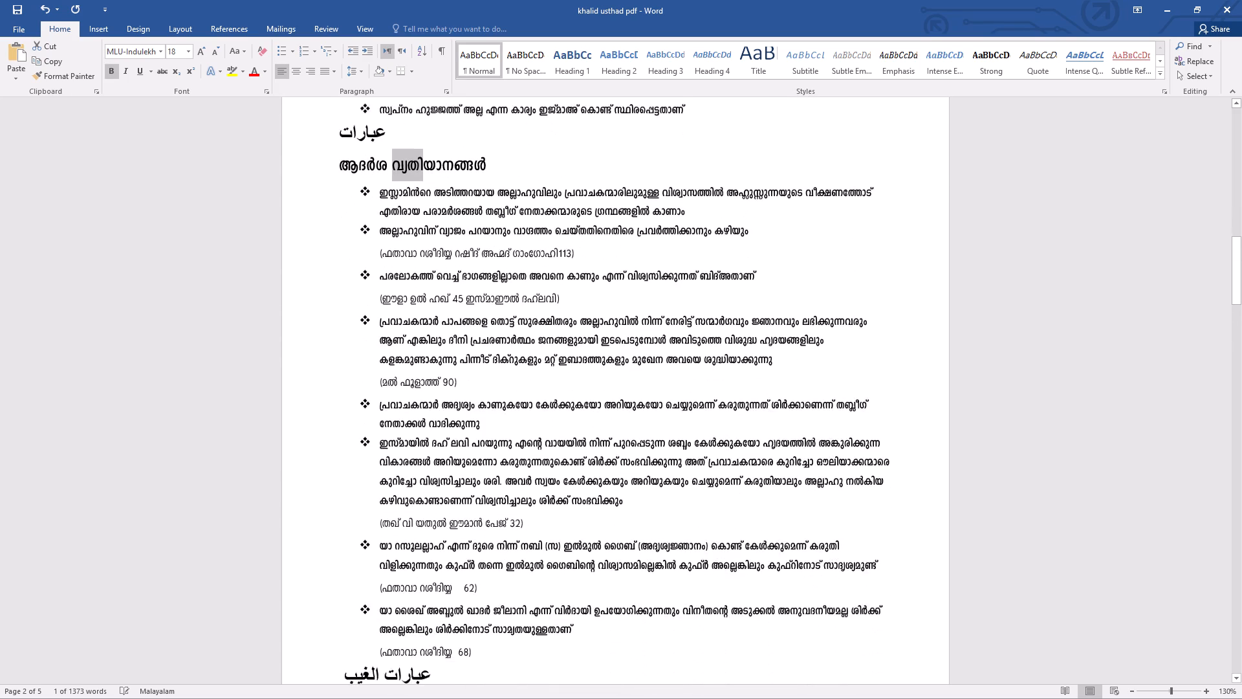
scroll(606, 453, down, 2)
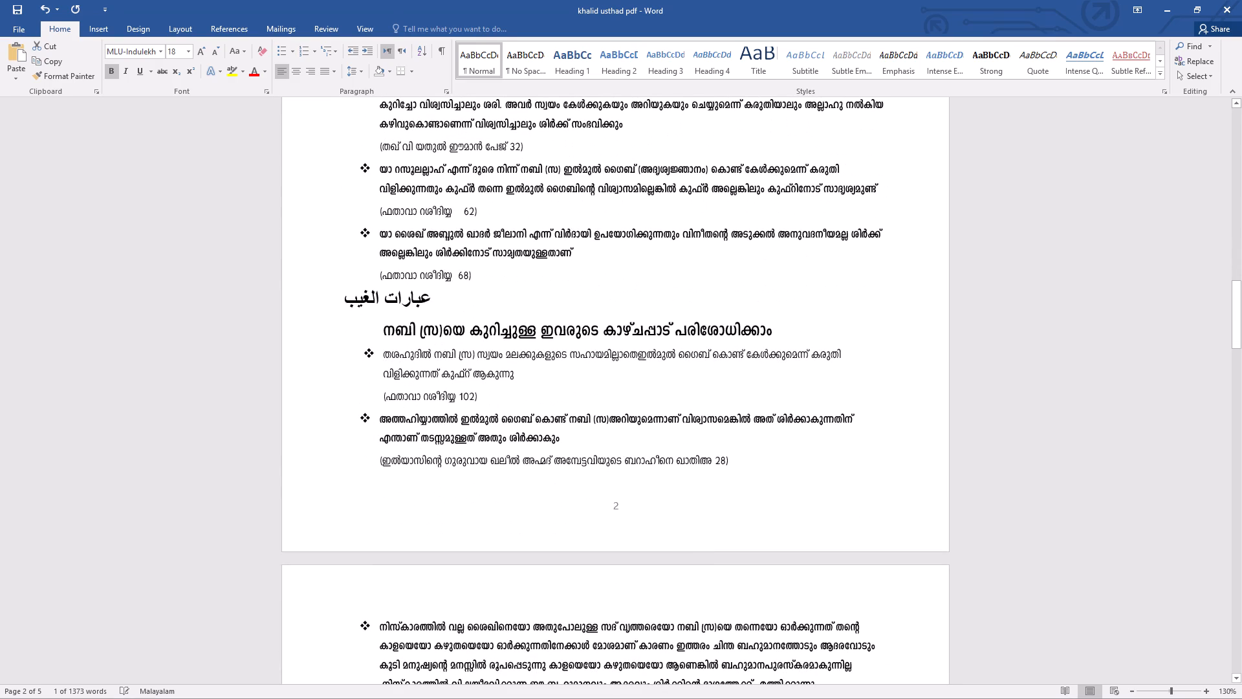
click(600, 334)
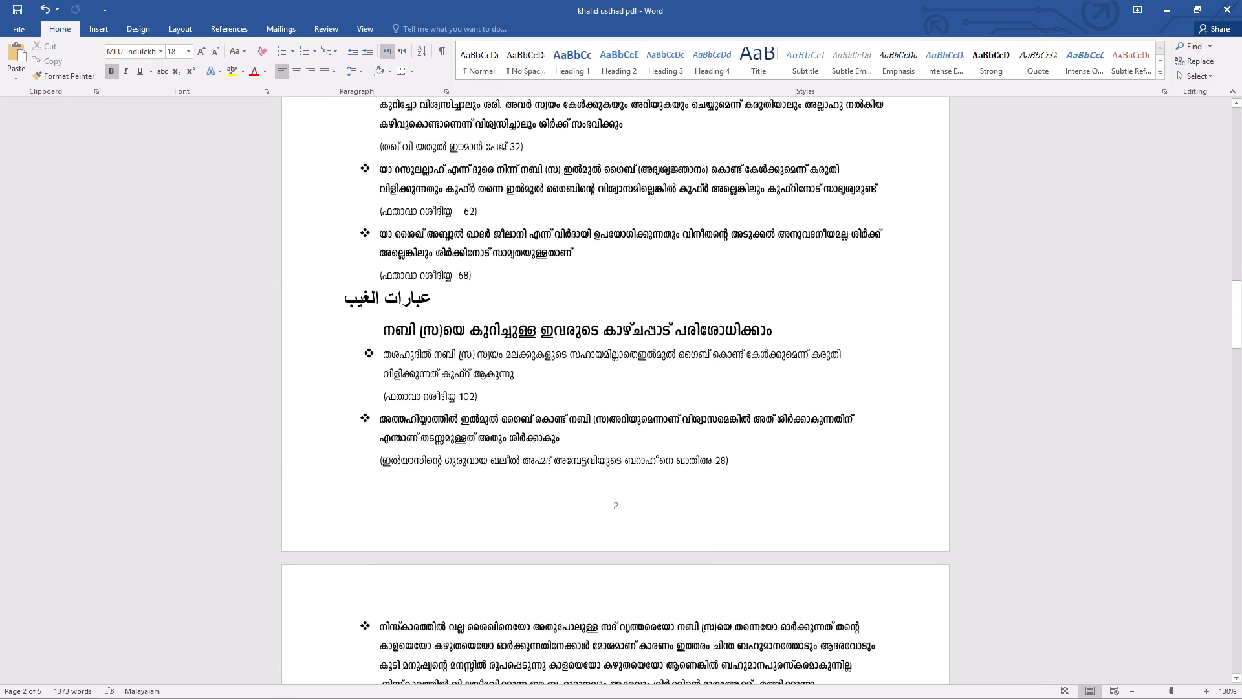
click(387, 329)
key(BackSpace)
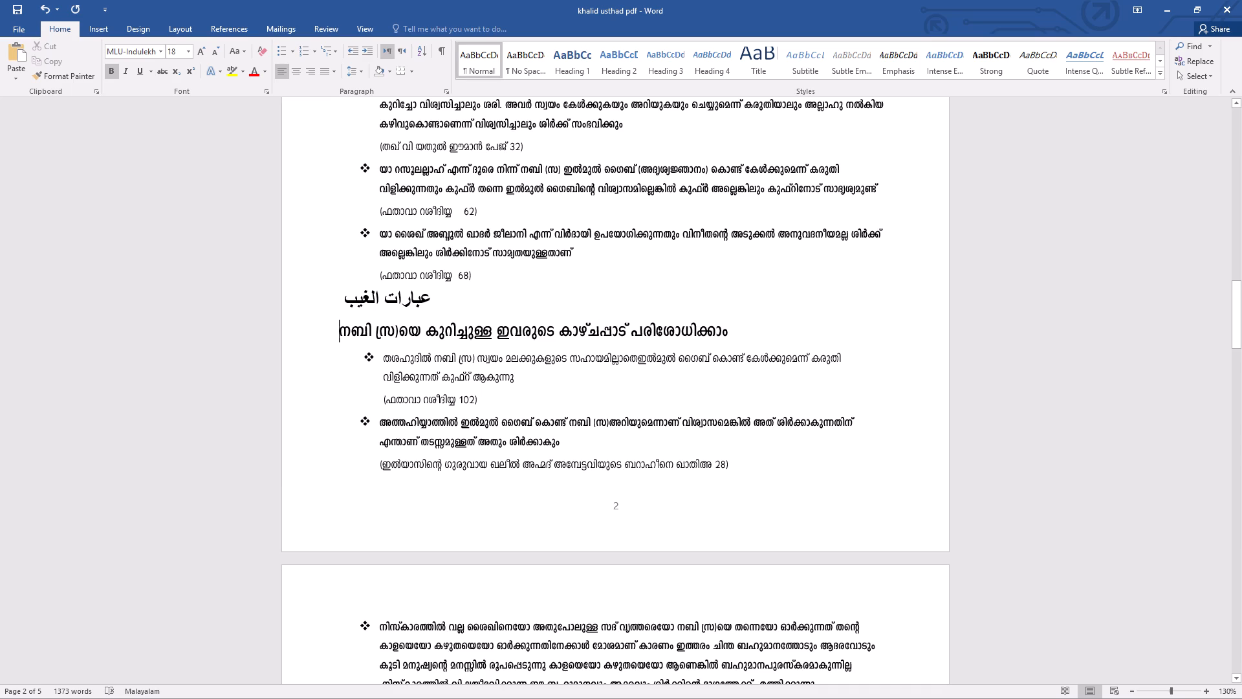
Remove the bullet and indent from "വഹാബിസത്തിന്റെ മറ്റൊരു പതിപ്പാണ് തബ്ലീഗിസം" below "عبارة احياء" and set its font size to 18.
scroll(475, 403, down, 3)
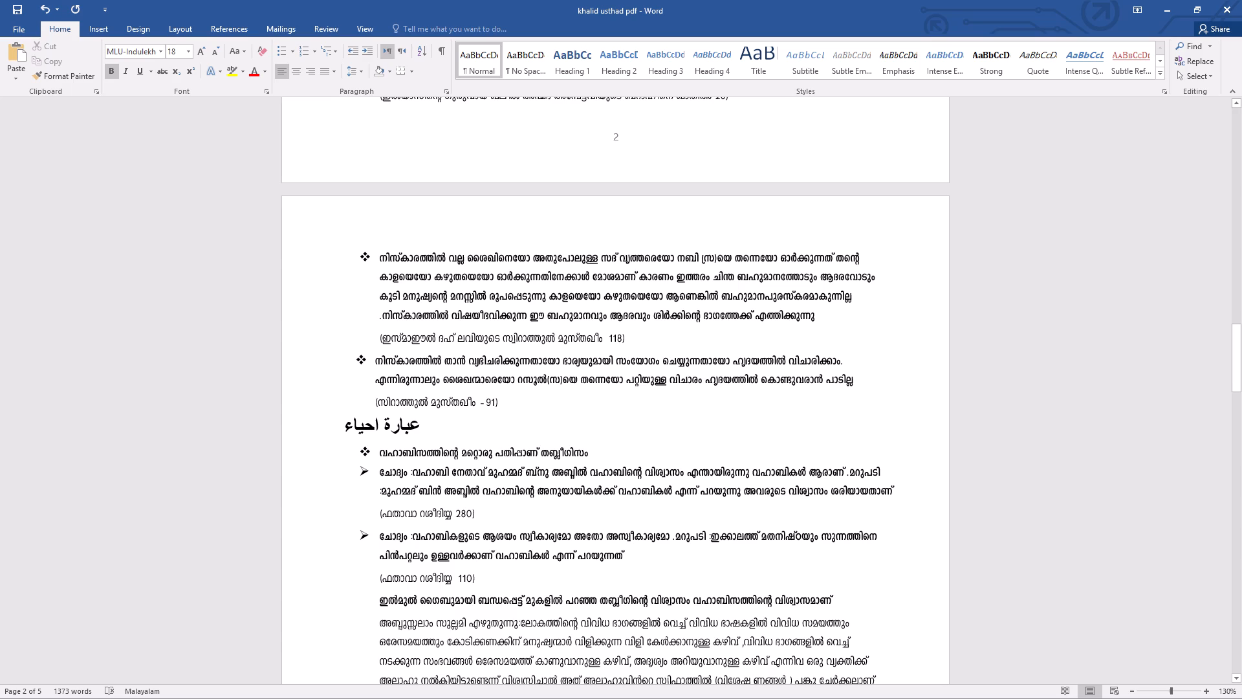
click(377, 452)
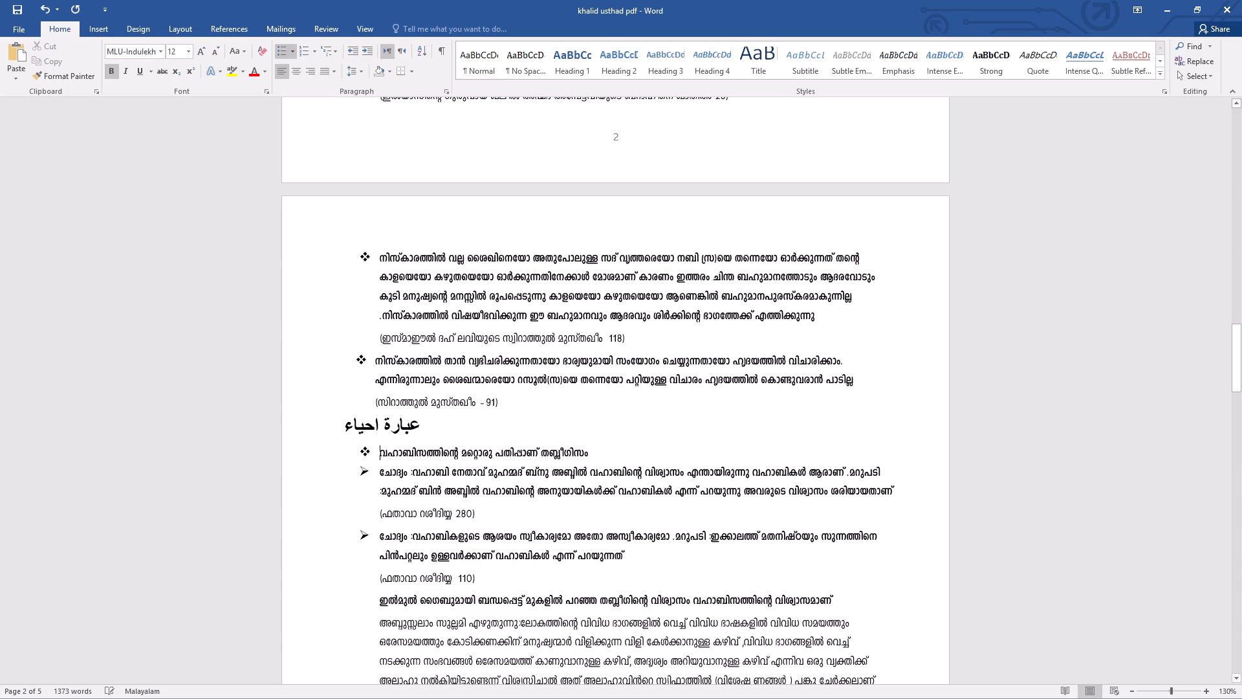
key(BackSpace)
key(BackSpace)
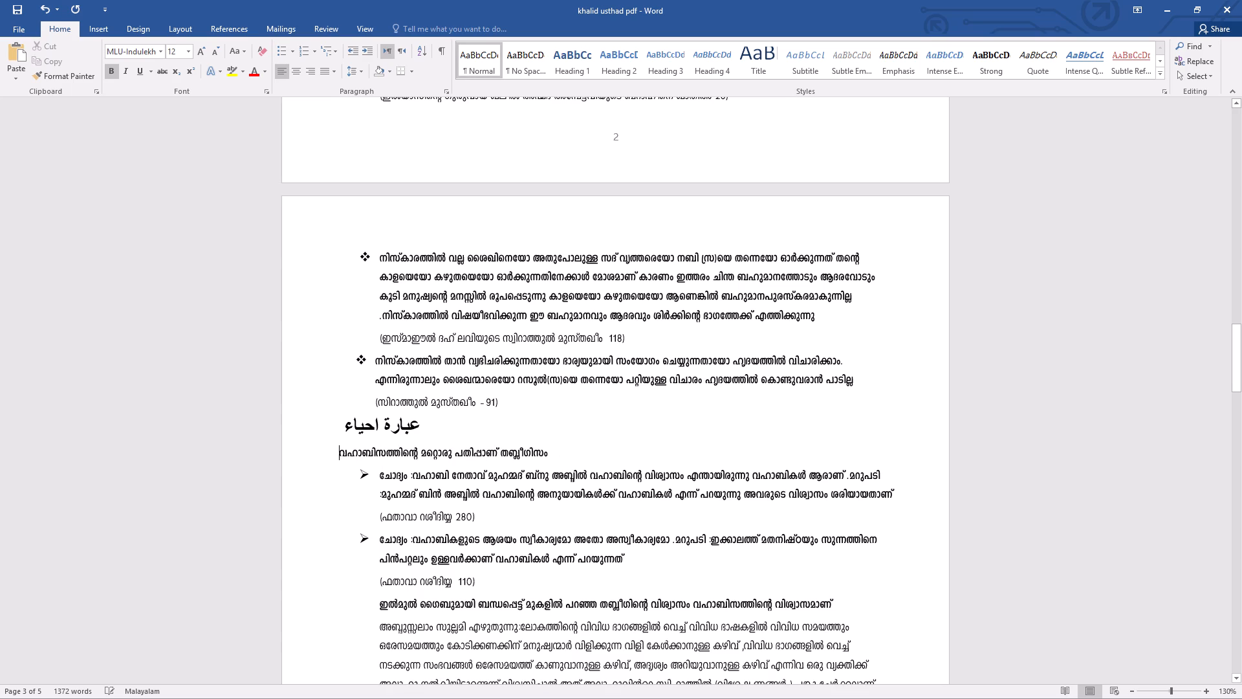
drag(334, 450, 527, 439)
drag(527, 439, 546, 460)
click(628, 424)
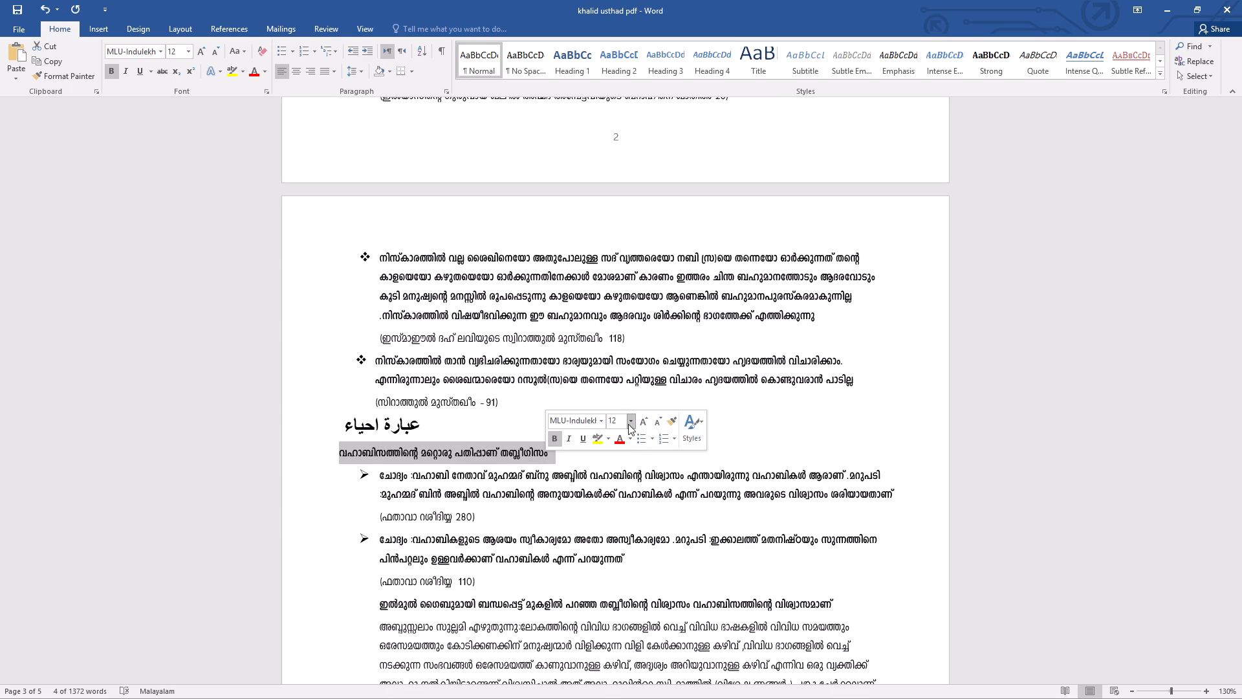
click(625, 527)
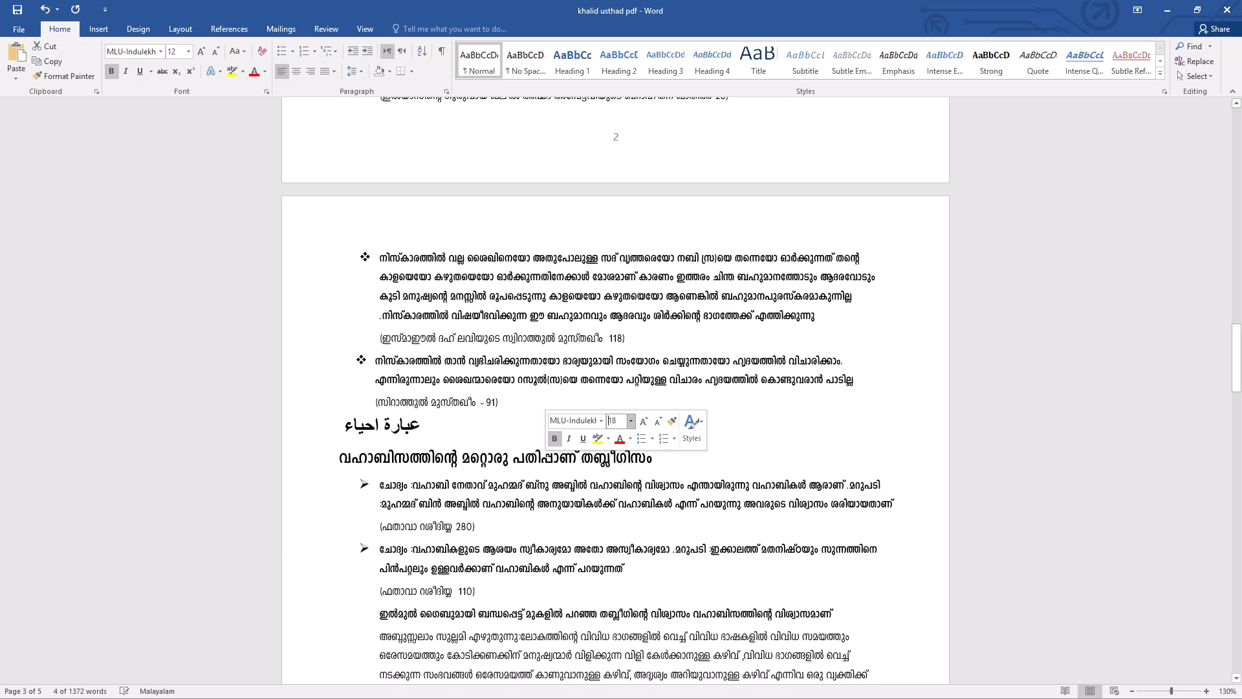
click(679, 459)
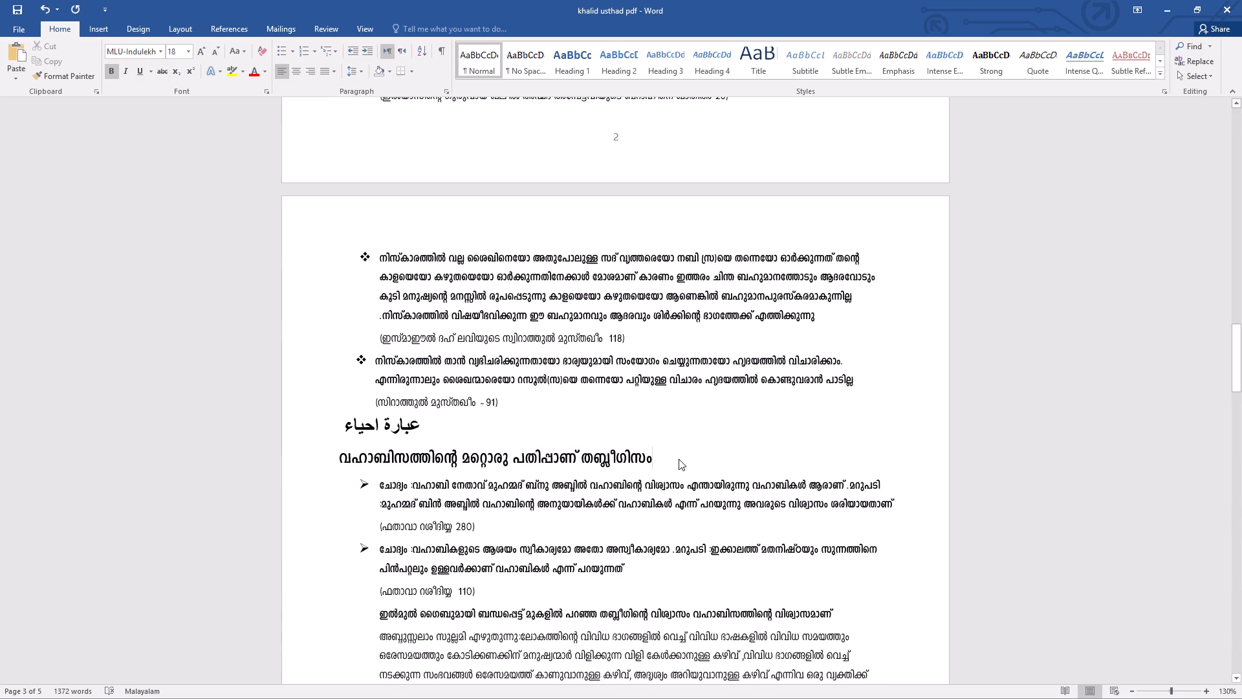
Add arrow bullets to the three paragraphs on page 3 beginning "ഇൽമുൽ ഗൈബുമായി", "വഹാബി പ്രസിദ്ധീകരണം" and "ഇൽയാസിന്റെ വാമൊഴികൾ".
scroll(369, 603, down, 1)
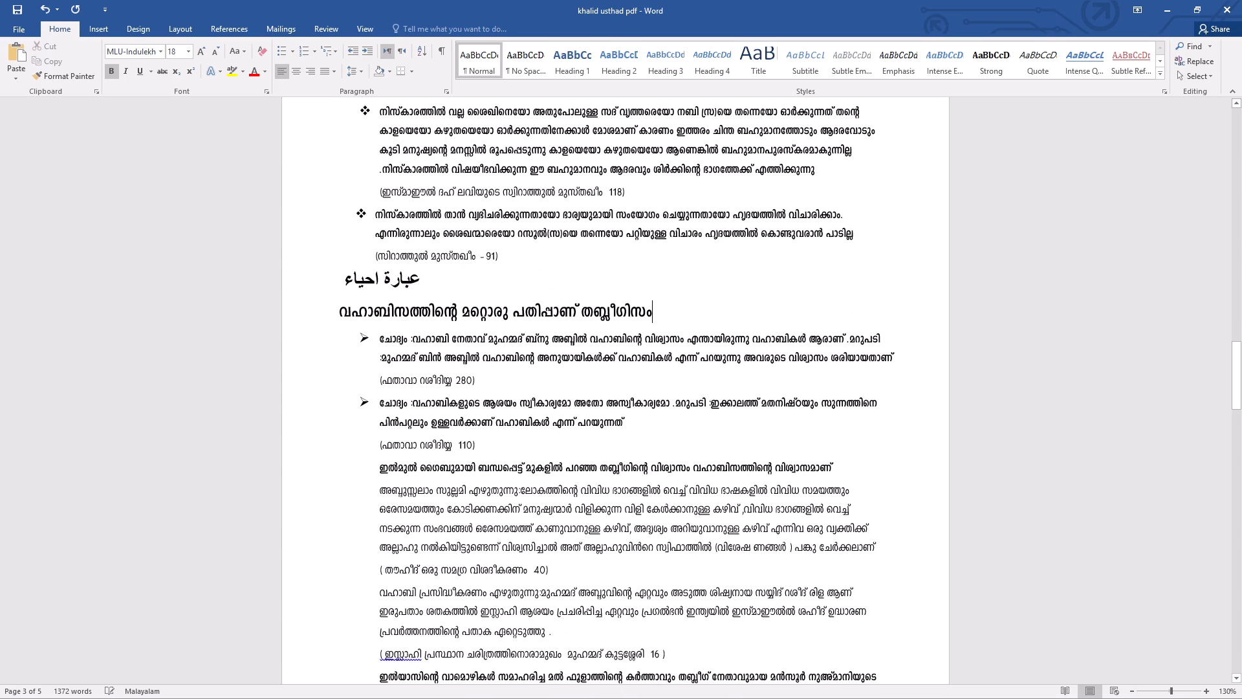
click(377, 468)
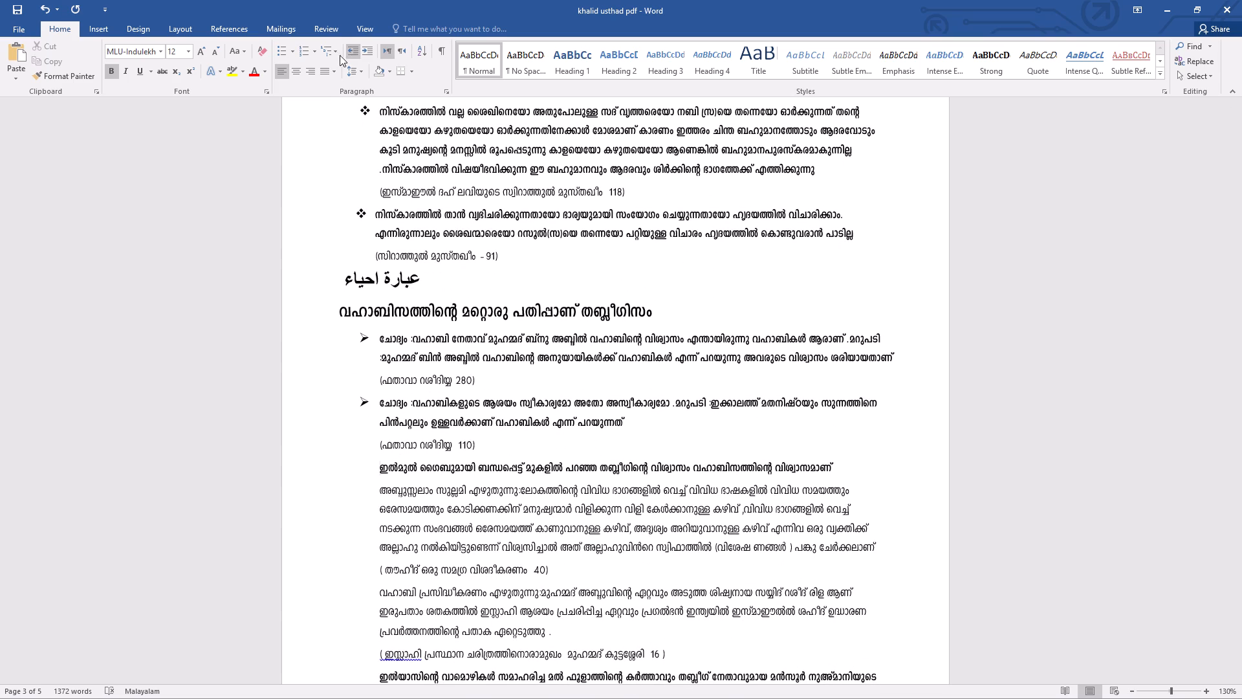
click(291, 49)
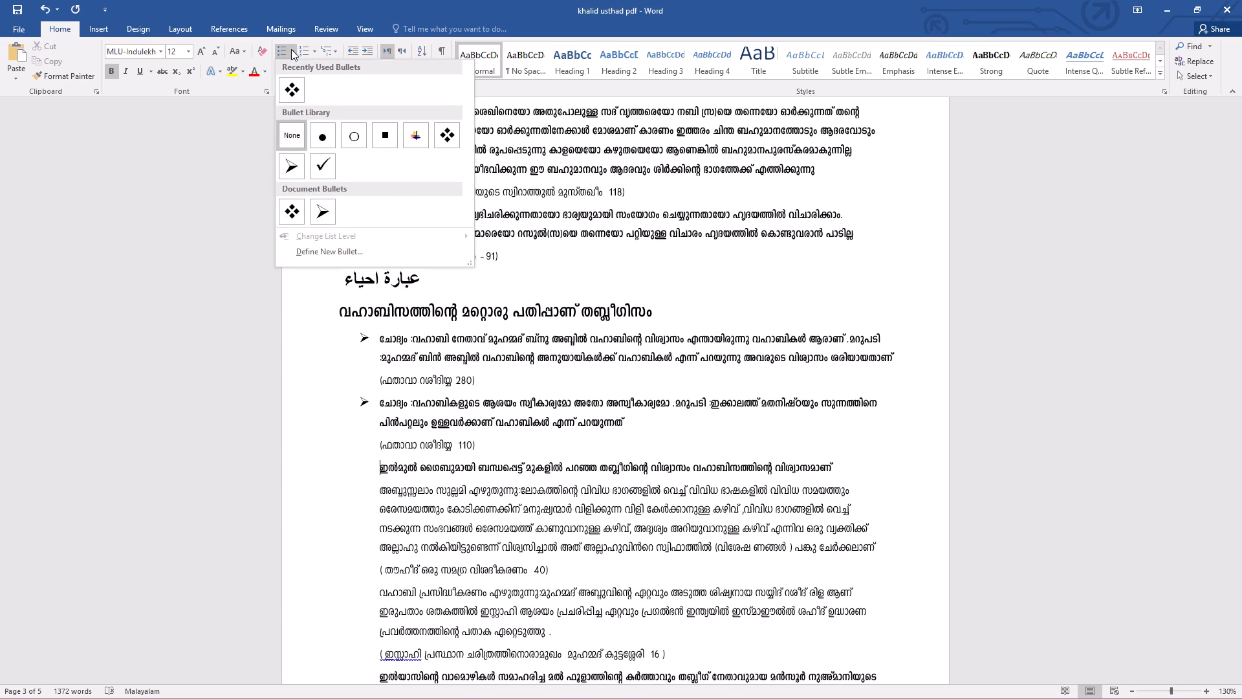
click(289, 175)
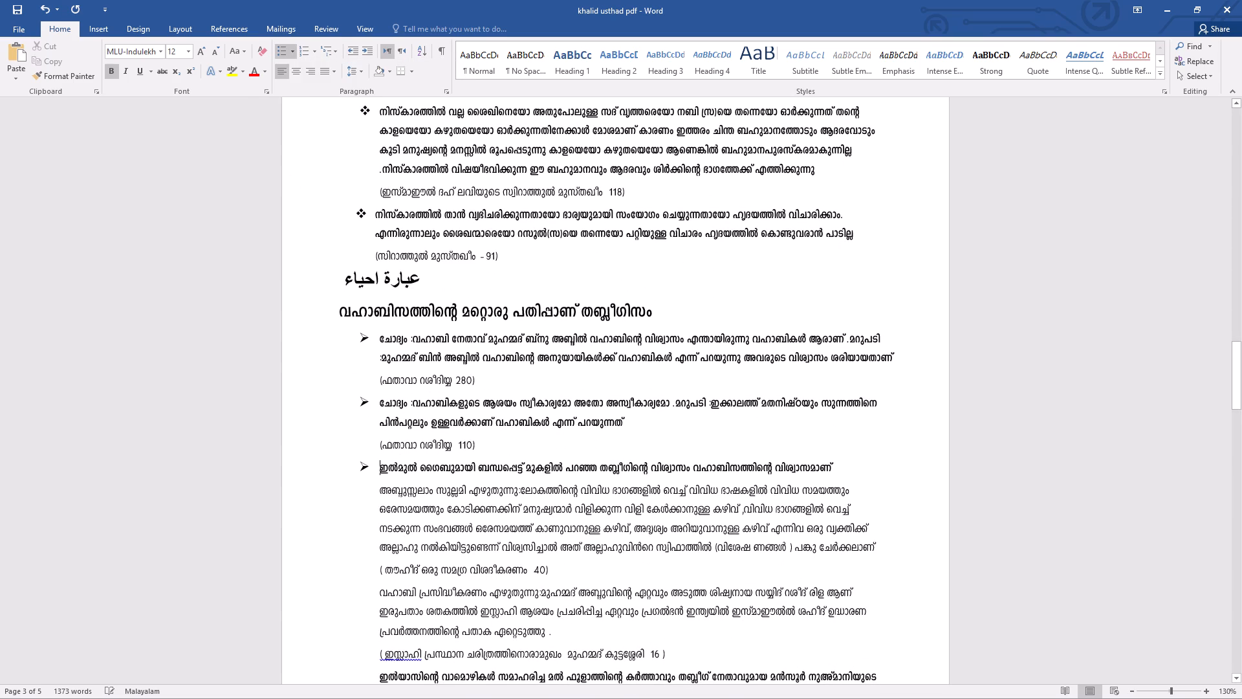
scroll(384, 520, down, 2)
click(376, 445)
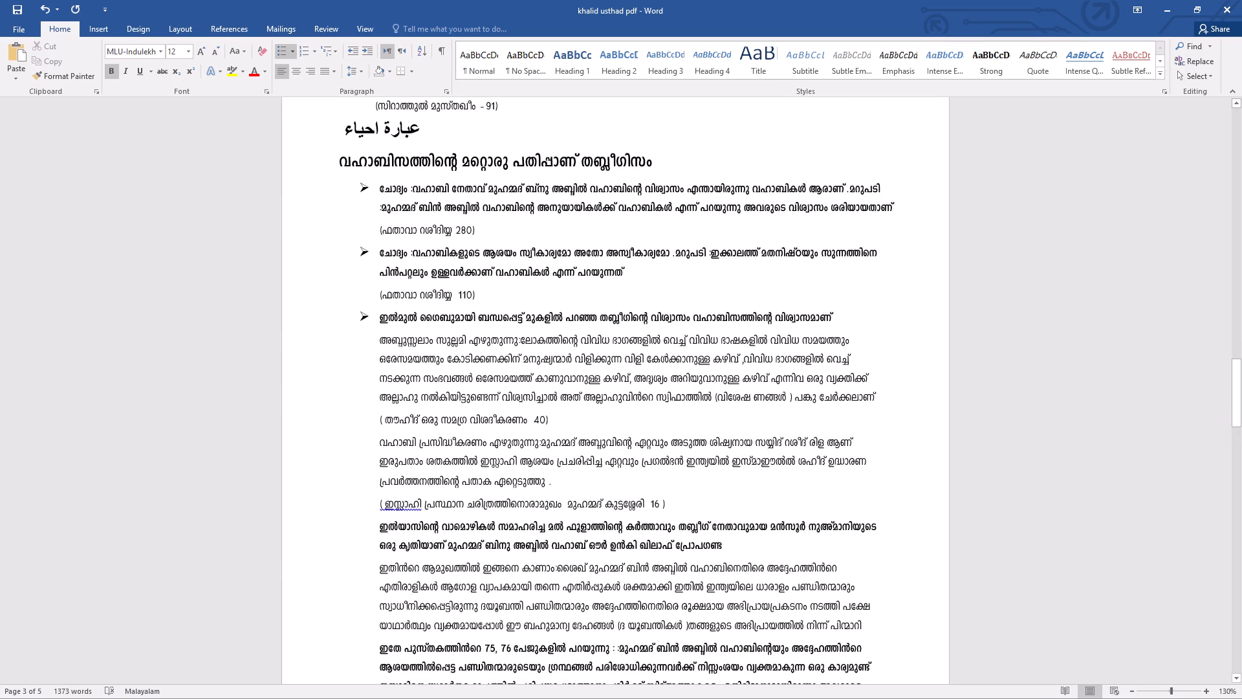
click(294, 50)
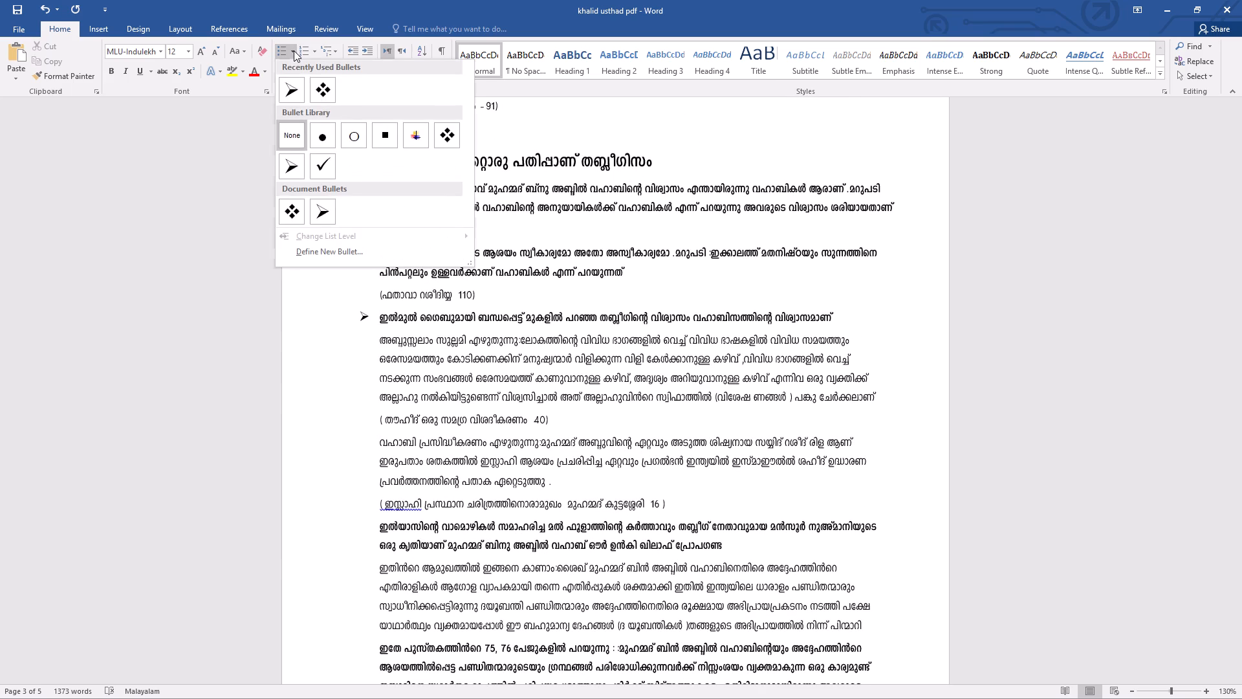
click(286, 168)
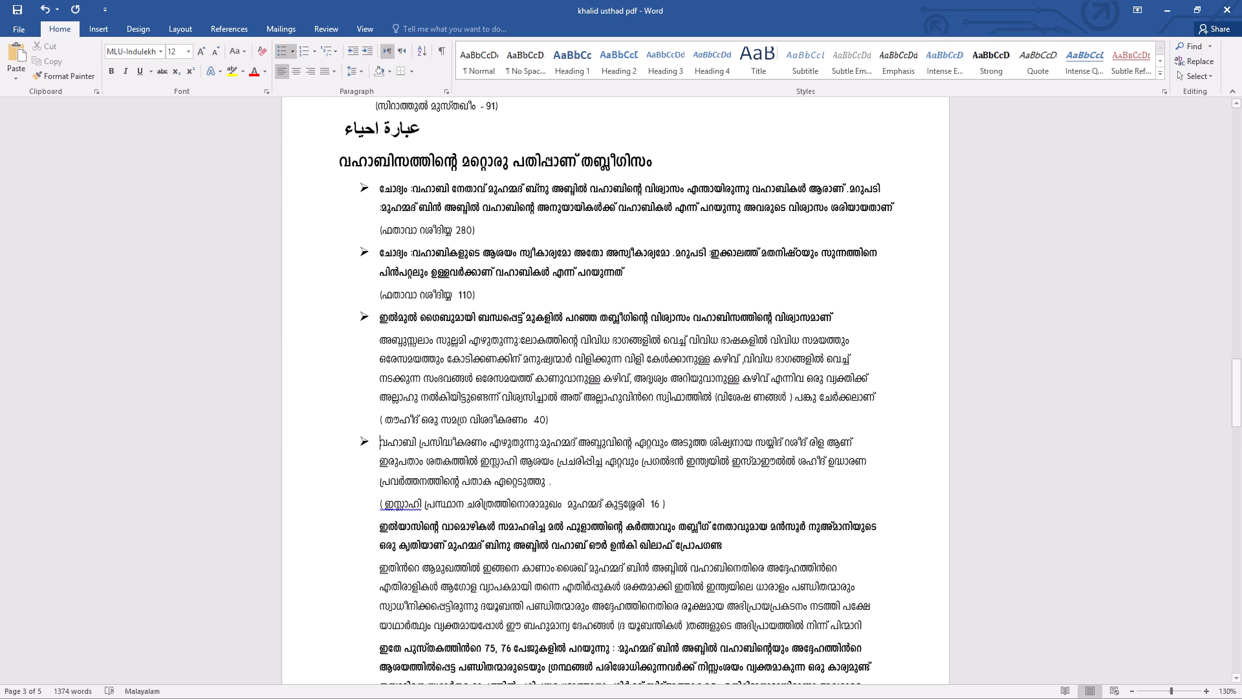
click(377, 526)
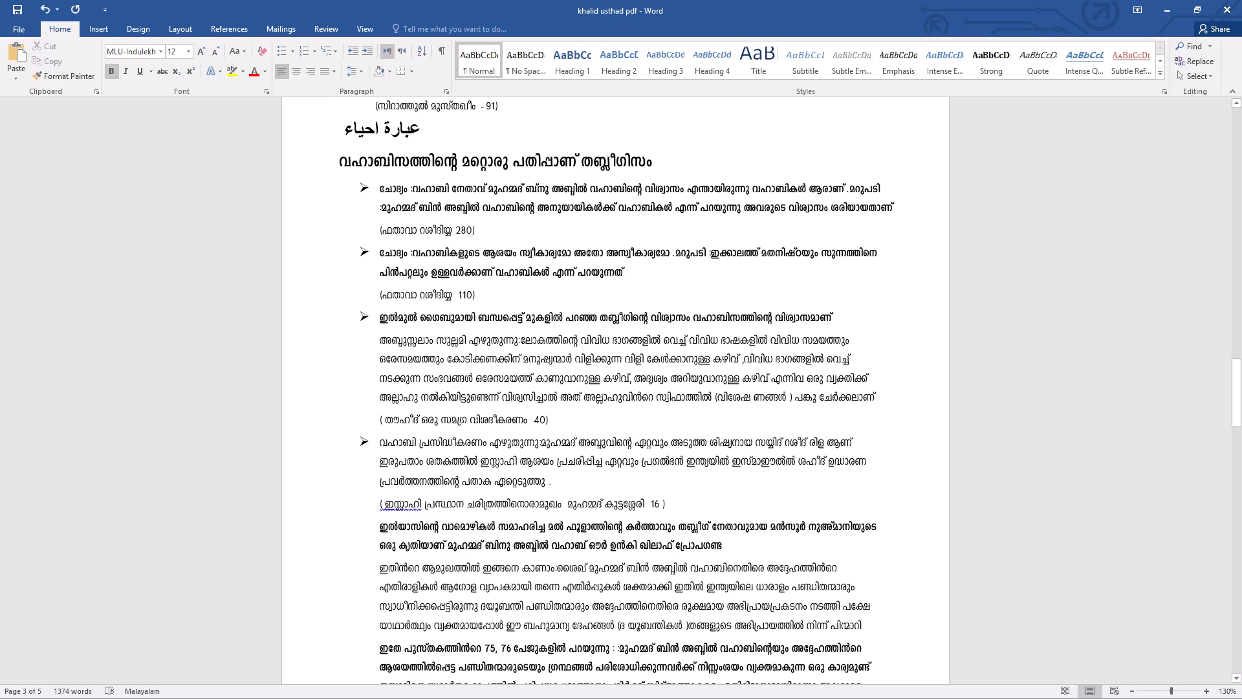
click(292, 52)
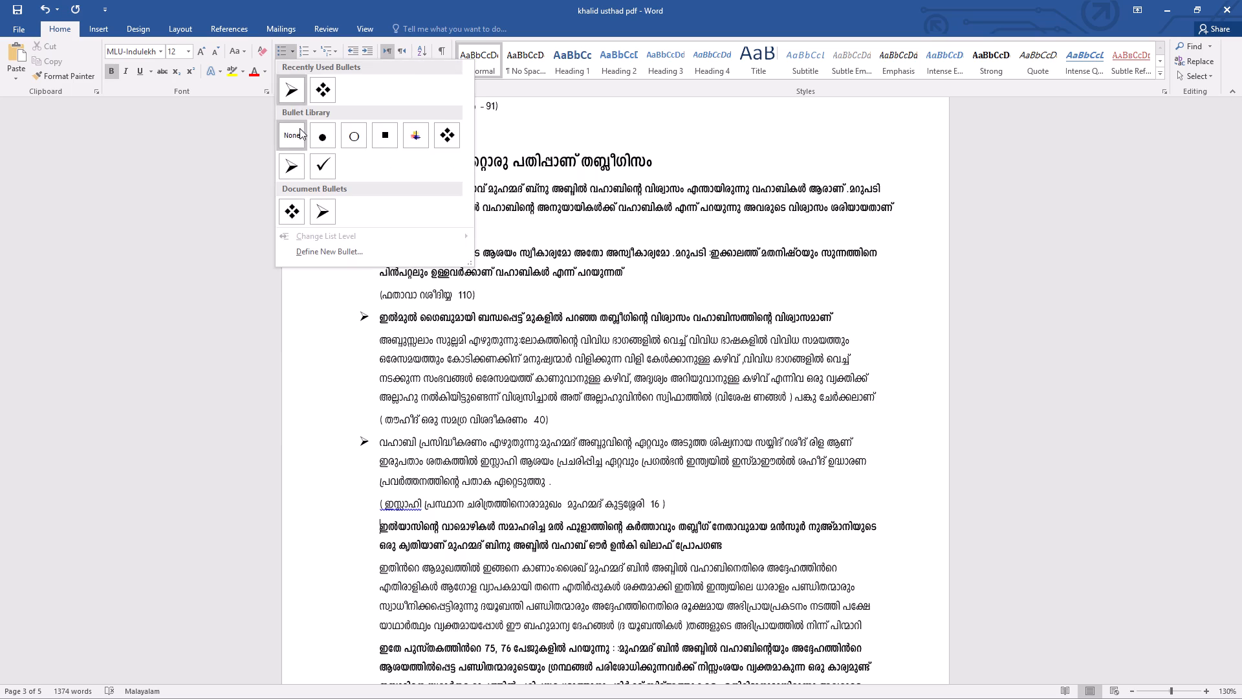
click(296, 169)
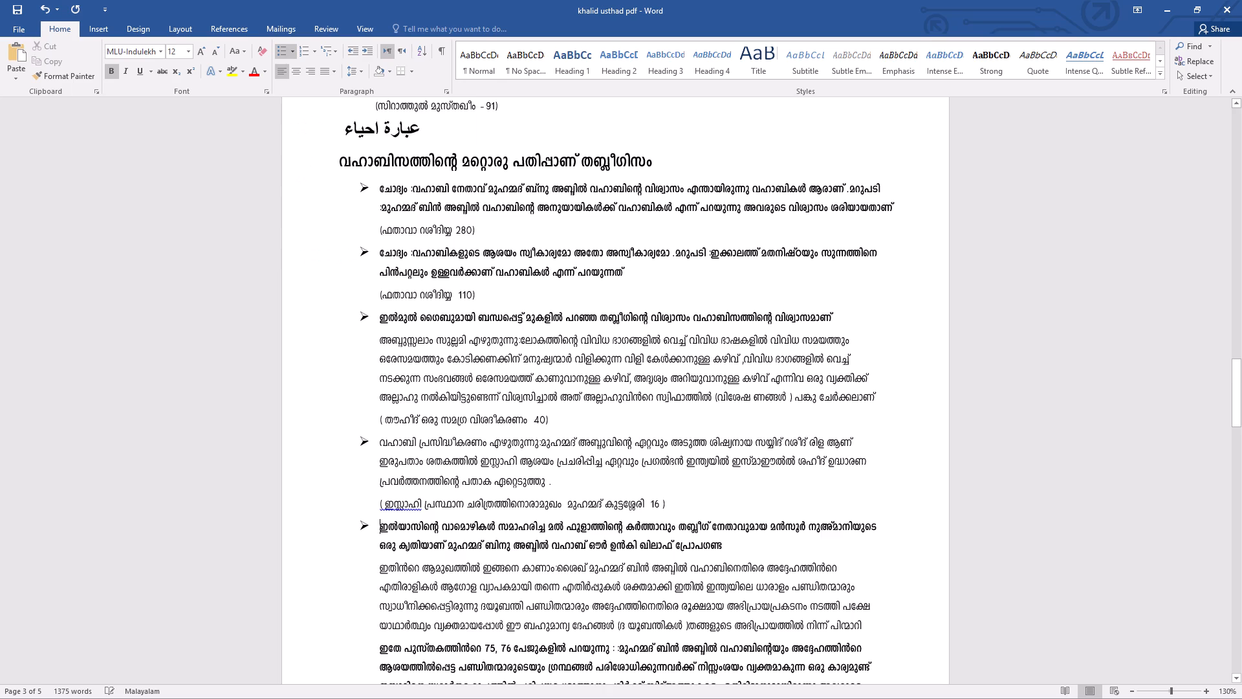
Add an arrow bullet to the paragraph at the end of page 3 beginning "ഫതാവാ റശീദിയ്യയിലെ ഒരു ചോദ്യോത്തരം".
scroll(457, 522, down, 2)
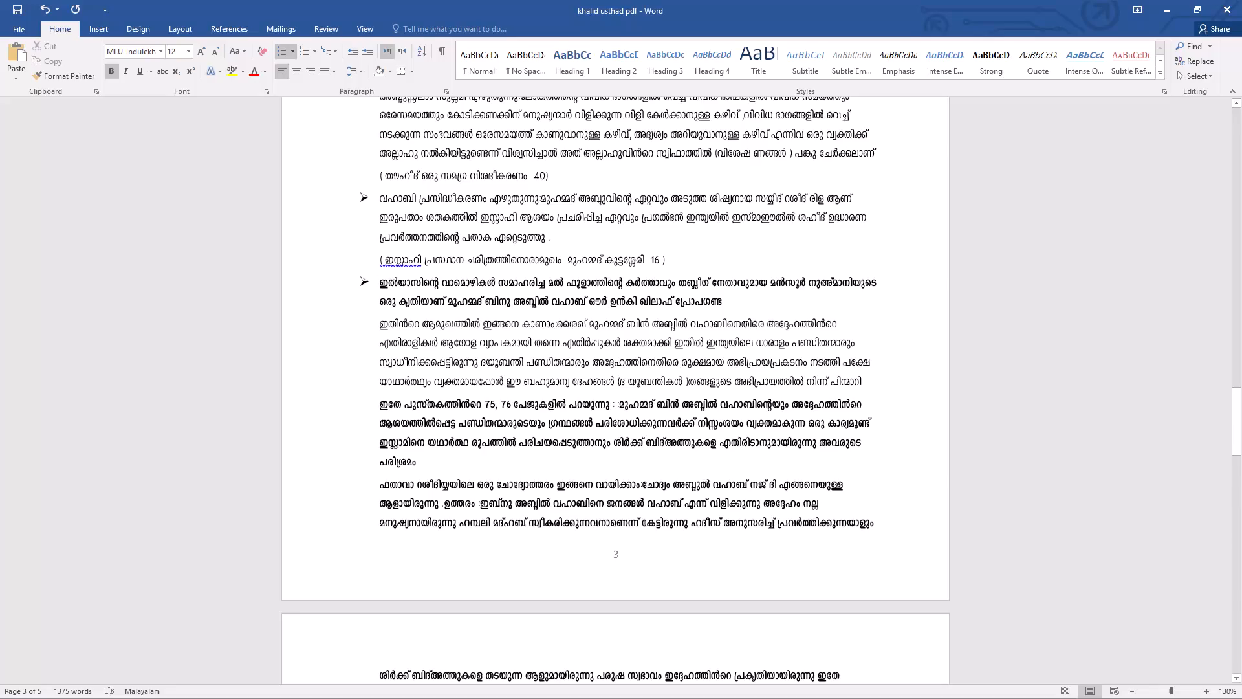
click(380, 483)
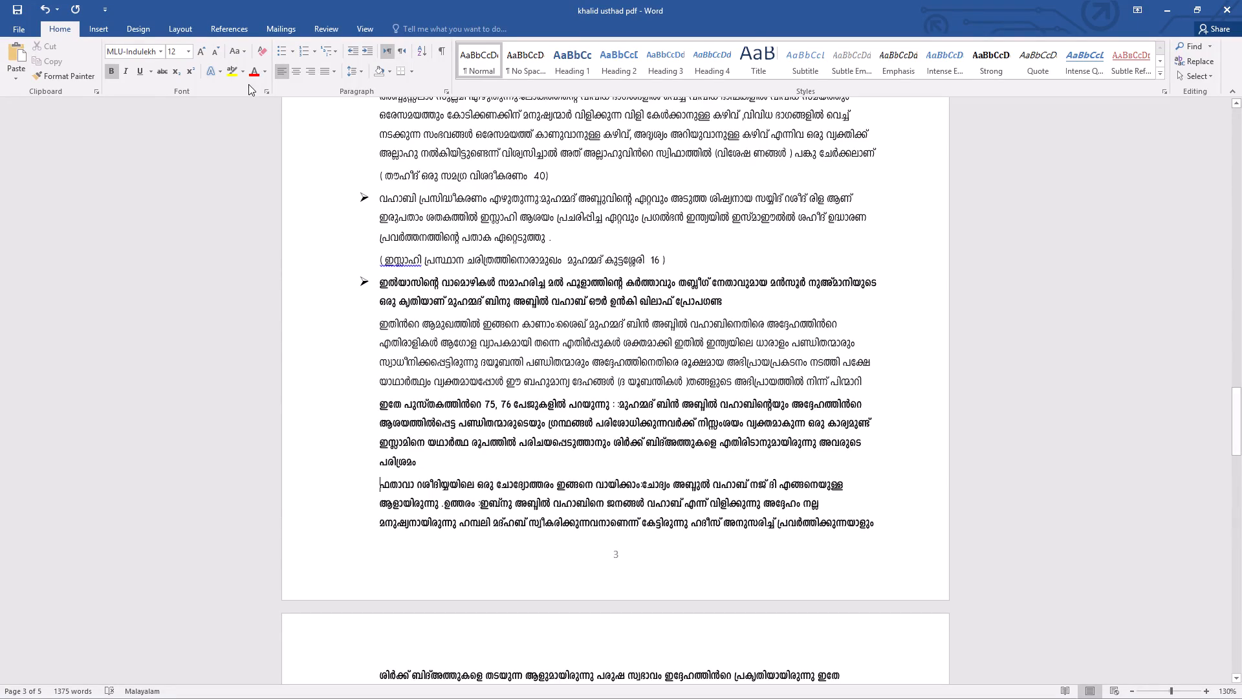
click(292, 52)
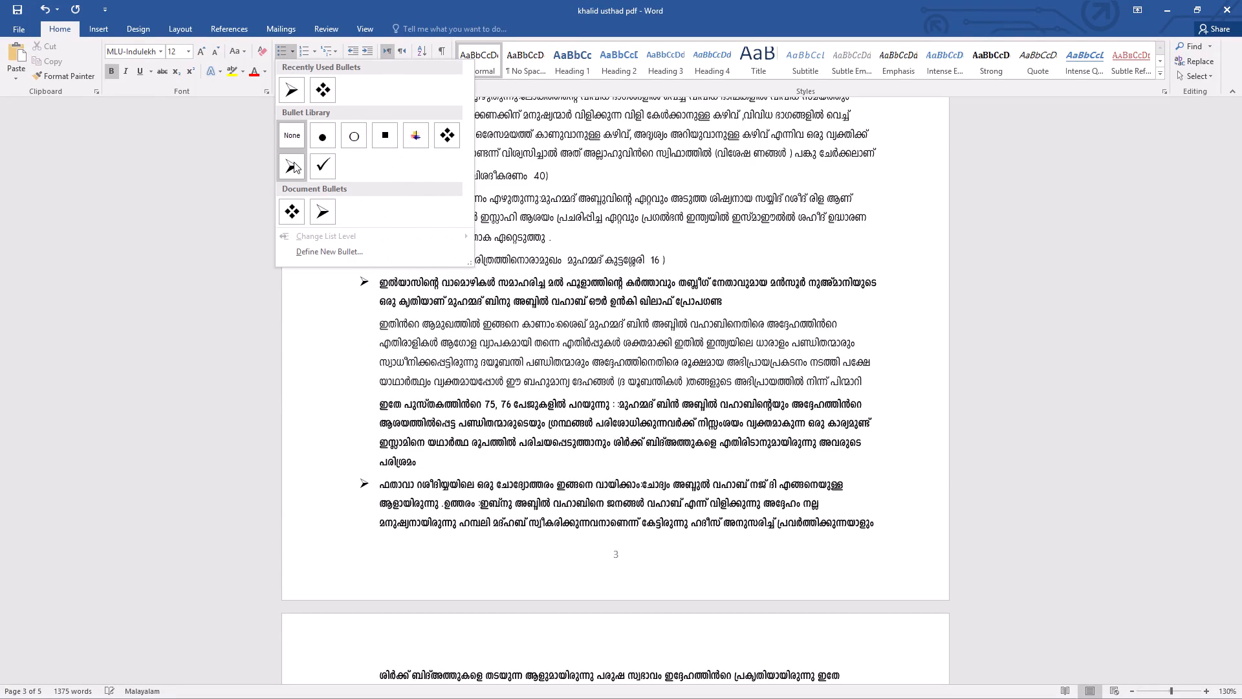
click(294, 162)
Delete the empty line after the citation "(ദീനി ദഅ് വത്ത് നദ്‌വി 59)" under "തബ്ലീഗിന്റെ നേതാക്കന്മാർ".
scroll(417, 427, down, 4)
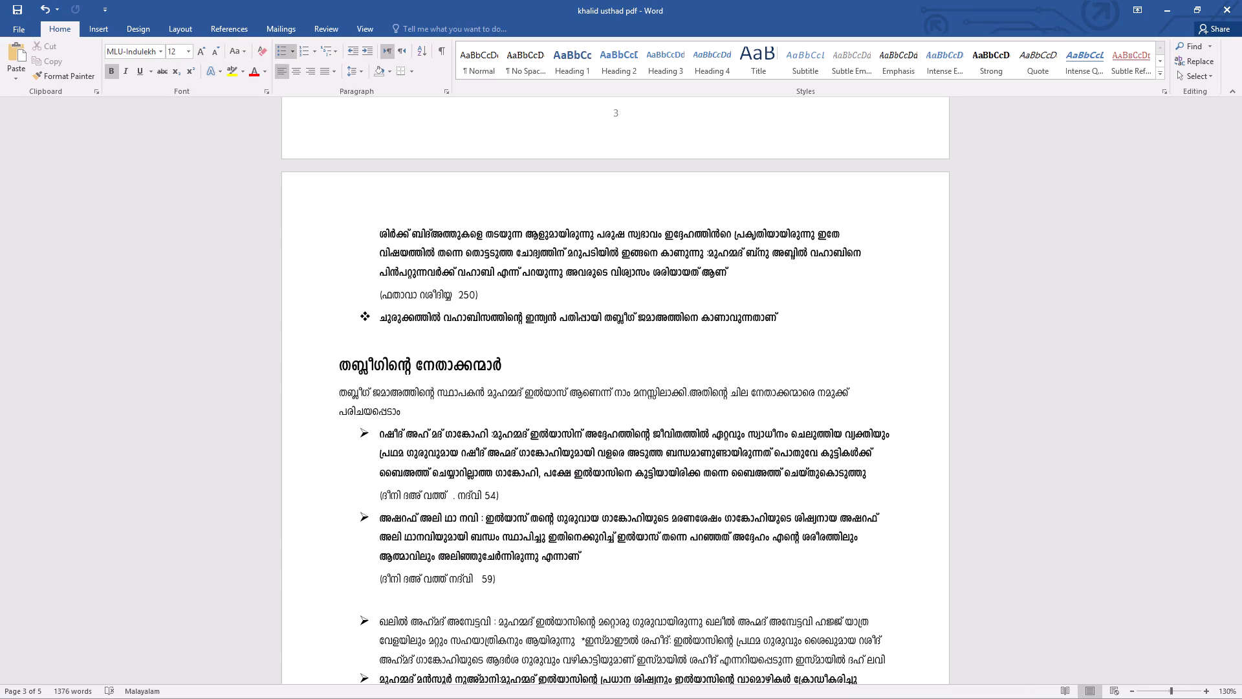
click(395, 599)
key(BackSpace)
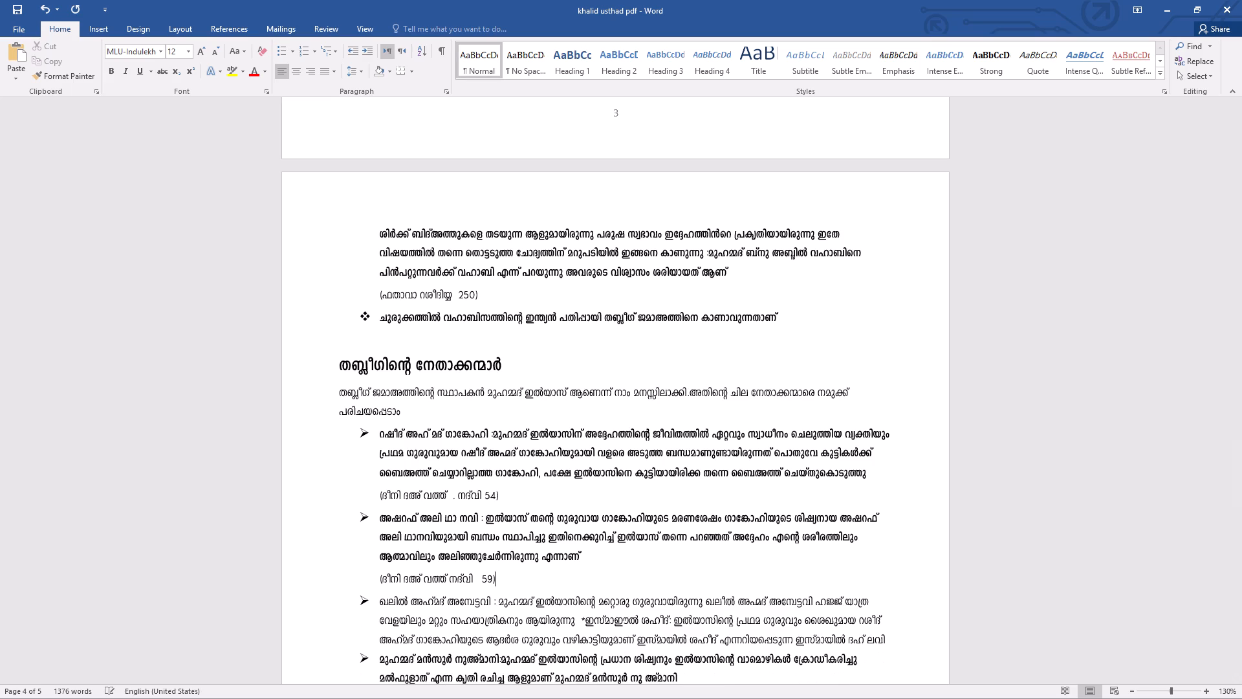
Remove the asterisk before "ഇസ്മാഈൽ ശഹീദ്" and split that text into its own bullet.
scroll(395, 599, down, 1)
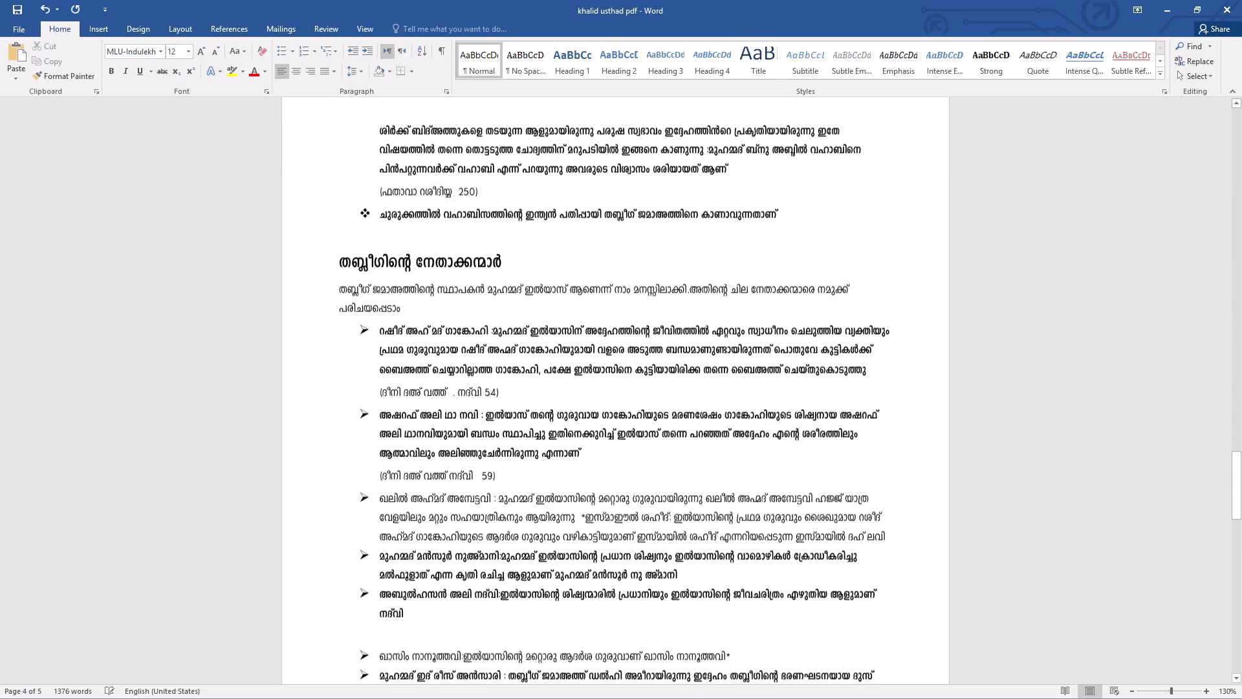
scroll(395, 599, down, 1)
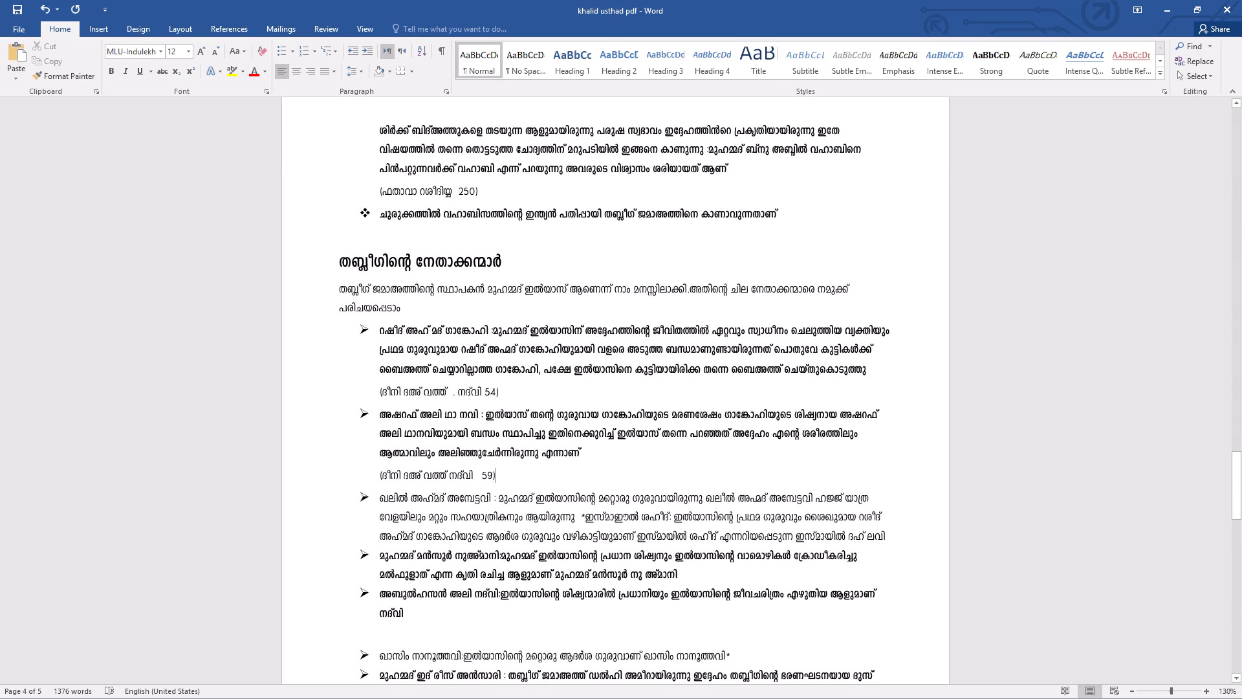
click(582, 511)
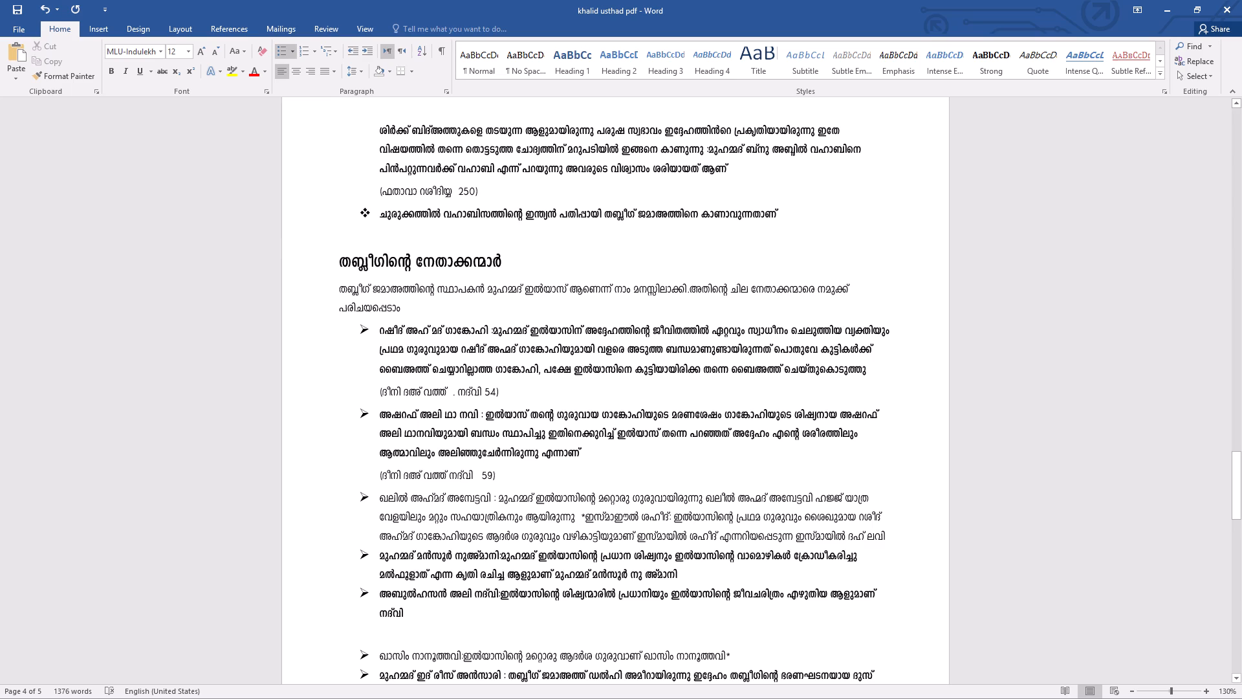
key(Right)
key(BackSpace)
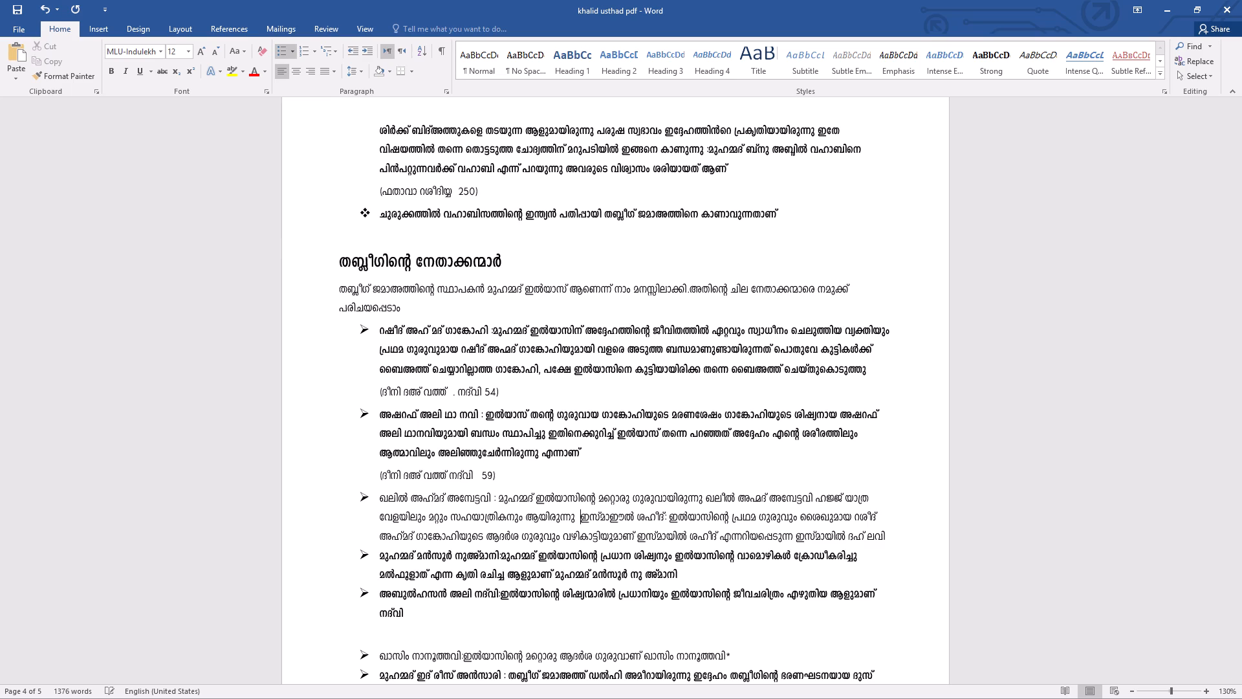
key(Return)
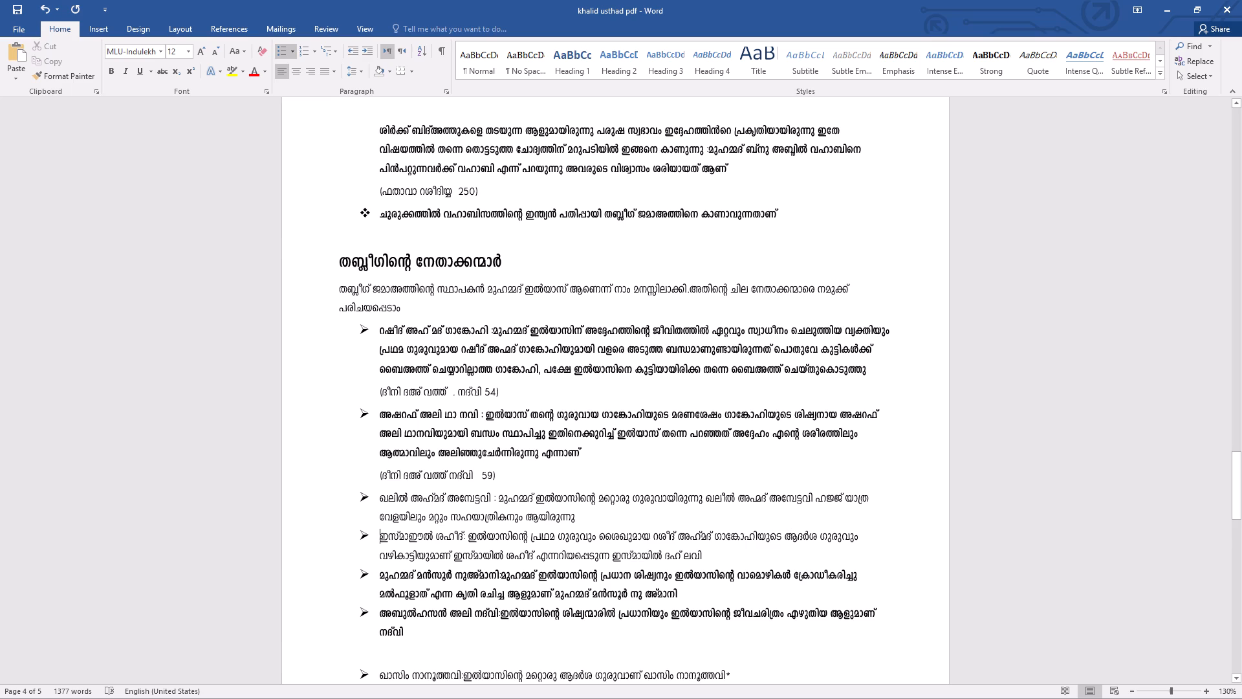
Delete the asterisk ending the "ഖാസിം നാനൂത്തവി" bullet and the empty line above that bullet.
scroll(734, 605, down, 1)
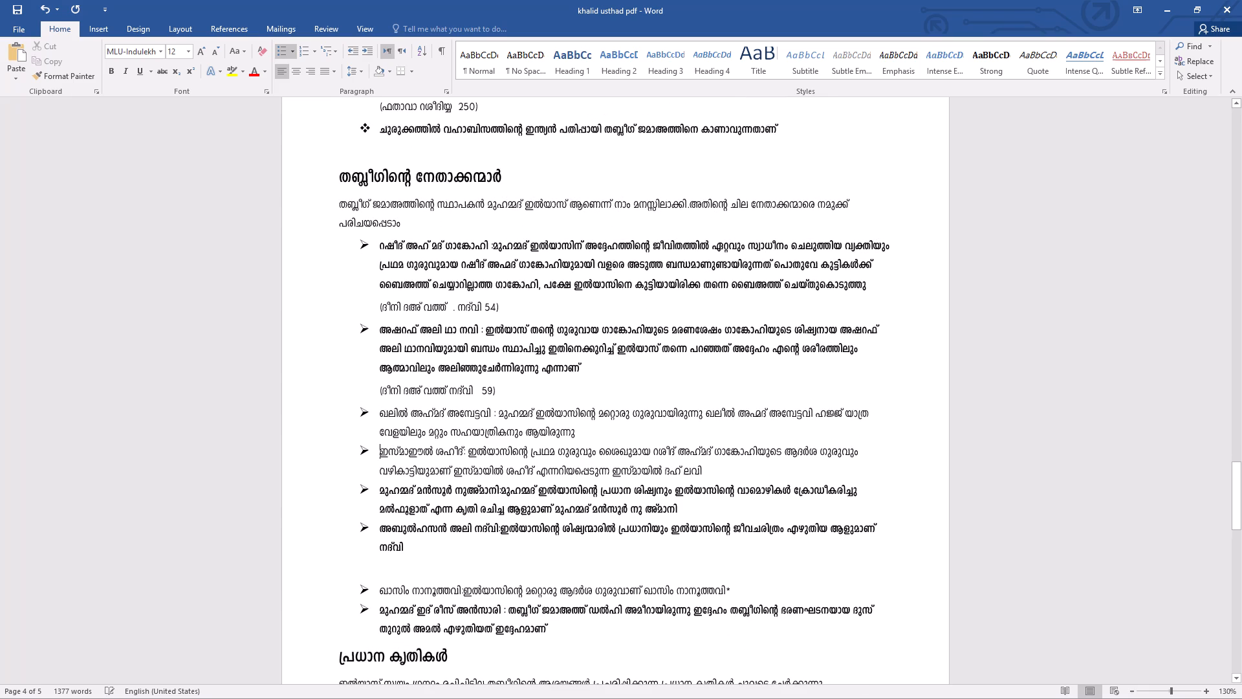
click(734, 591)
key(BackSpace)
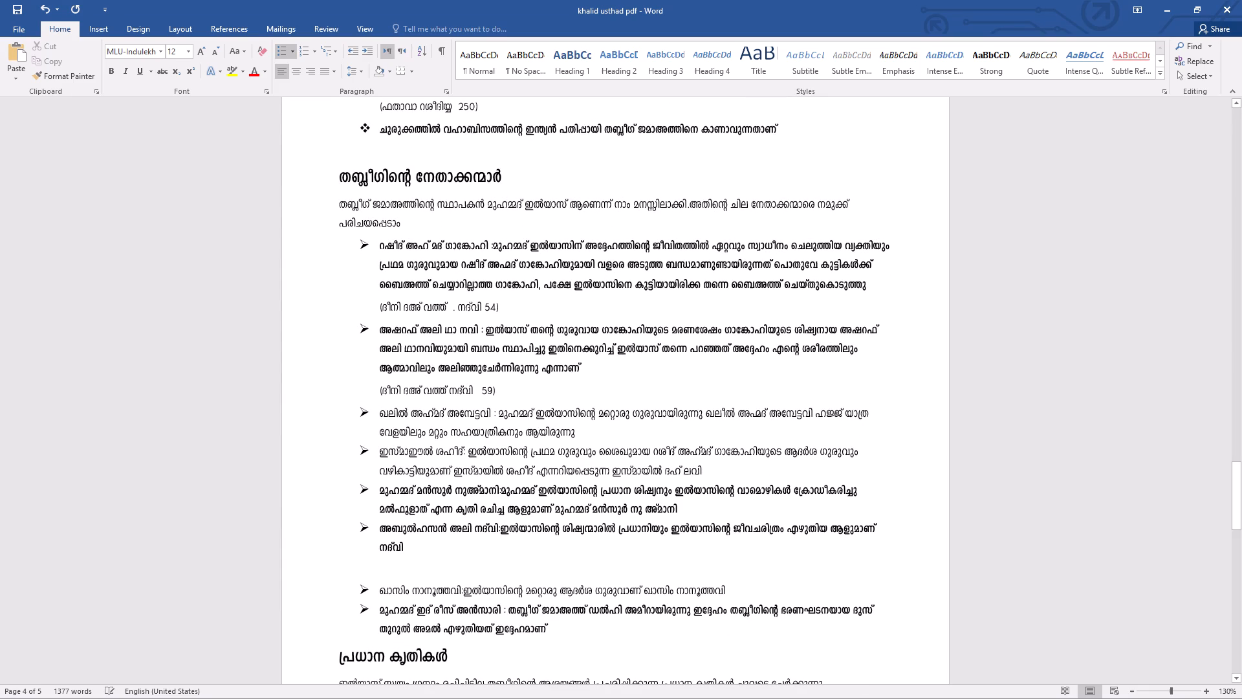
click(420, 565)
key(BackSpace)
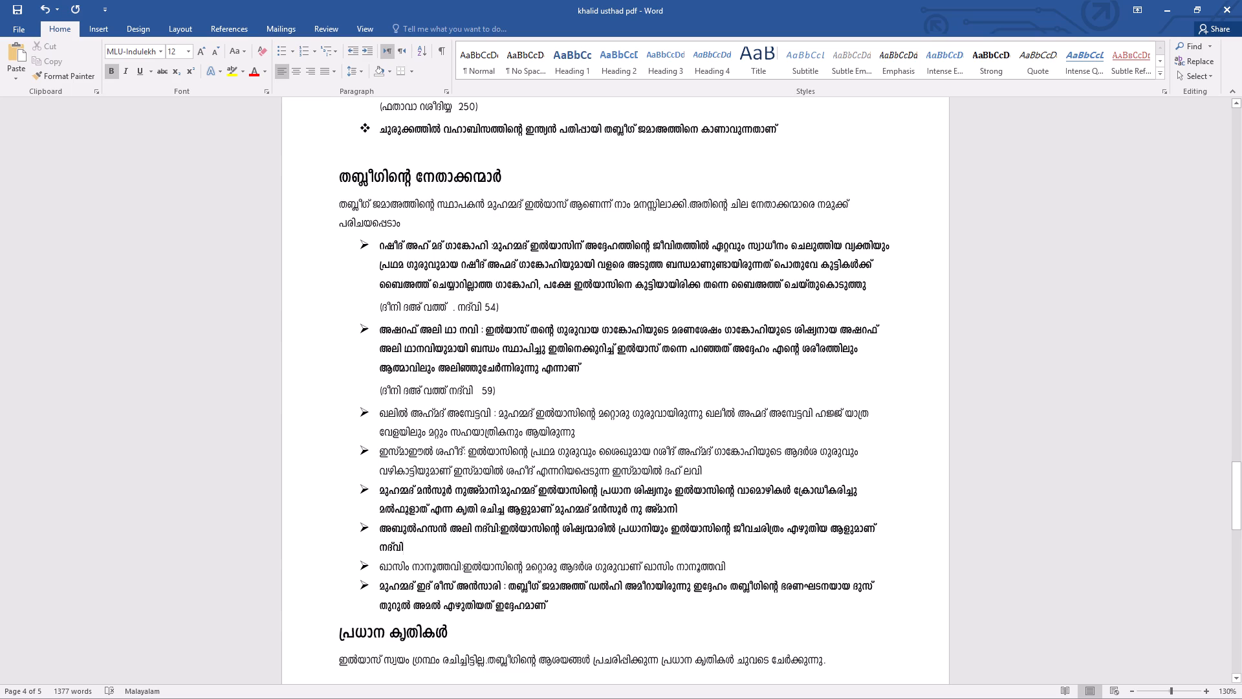
Insert a full stop and a space directly after "ഇദ്ദേഹം" in the last bullet above "പ്രധാന കൃതികൾ".
click(728, 590)
text(.)
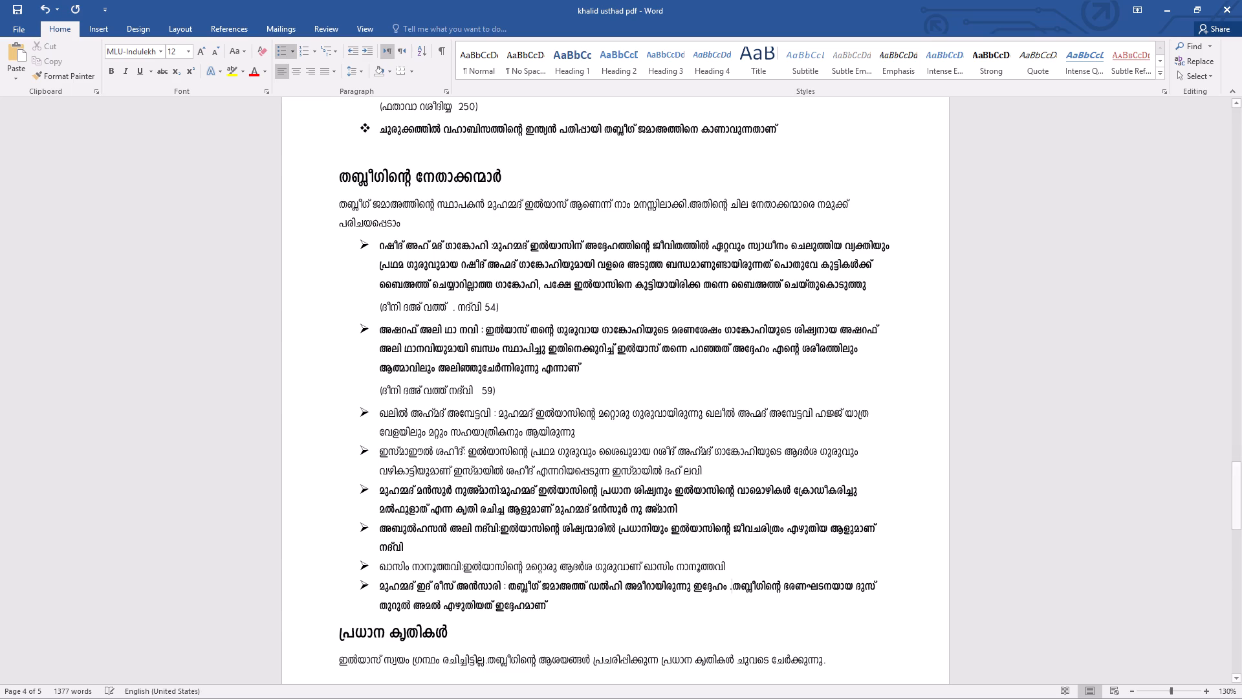
key(space)
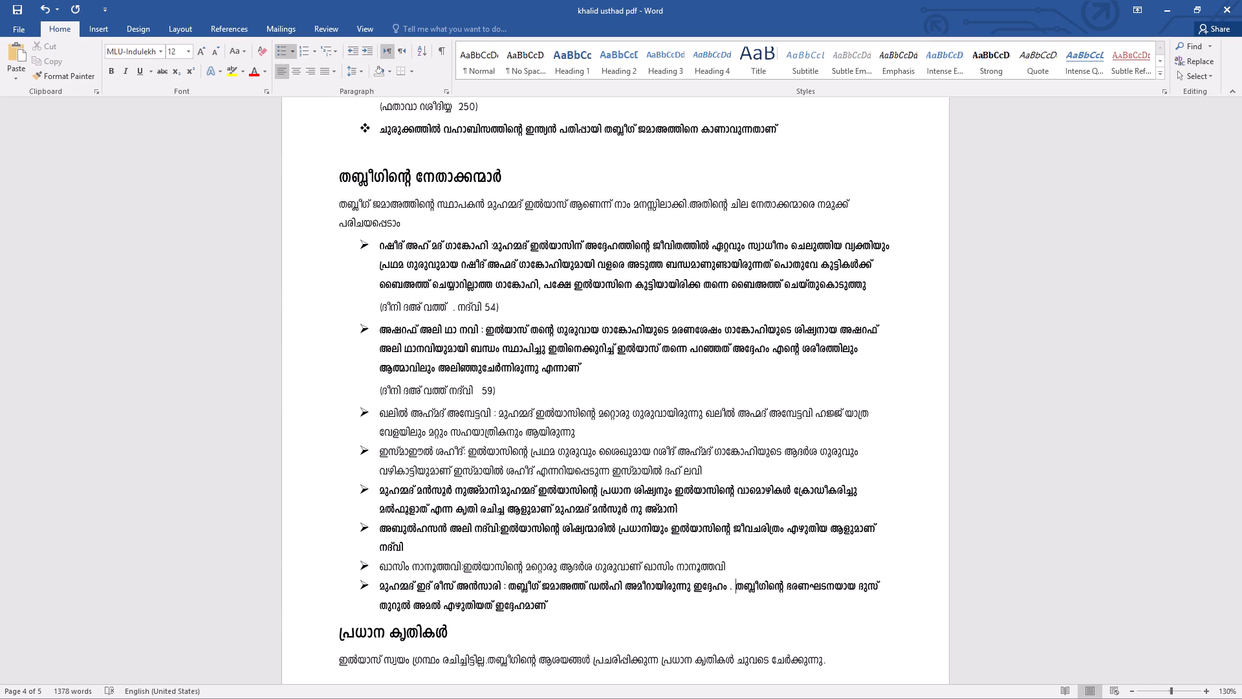
key(BackSpace)
key(BackSpace)
key(BackSpace)
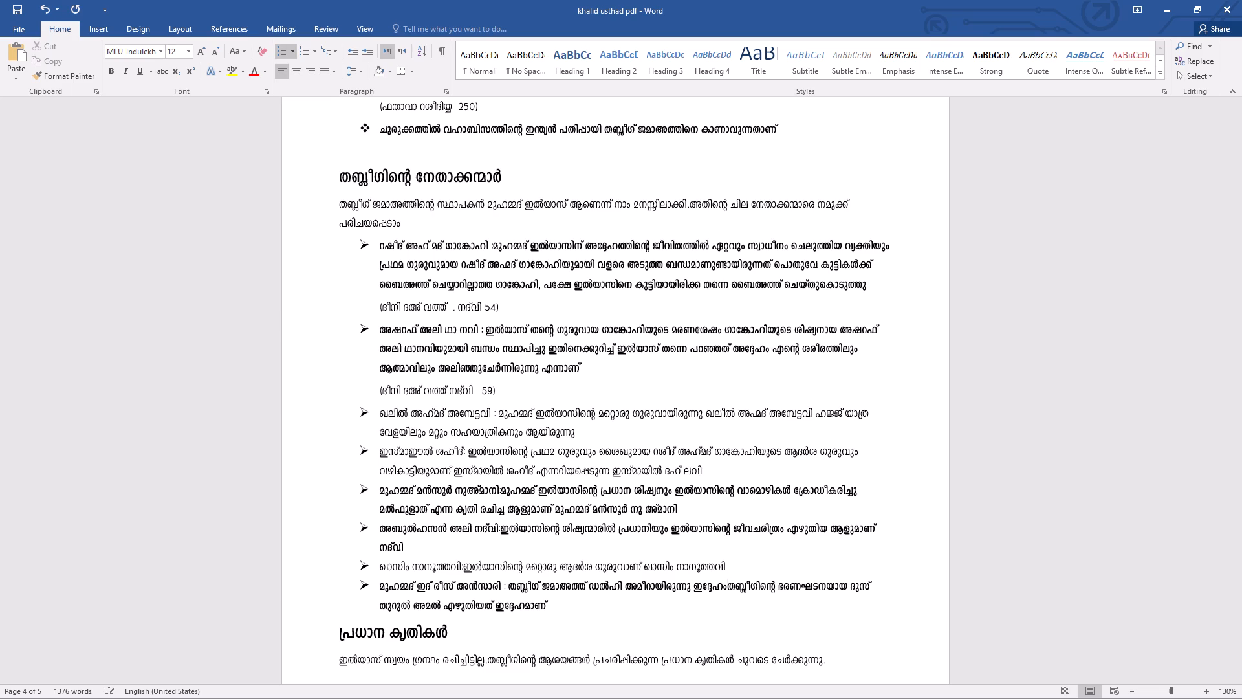
key(period)
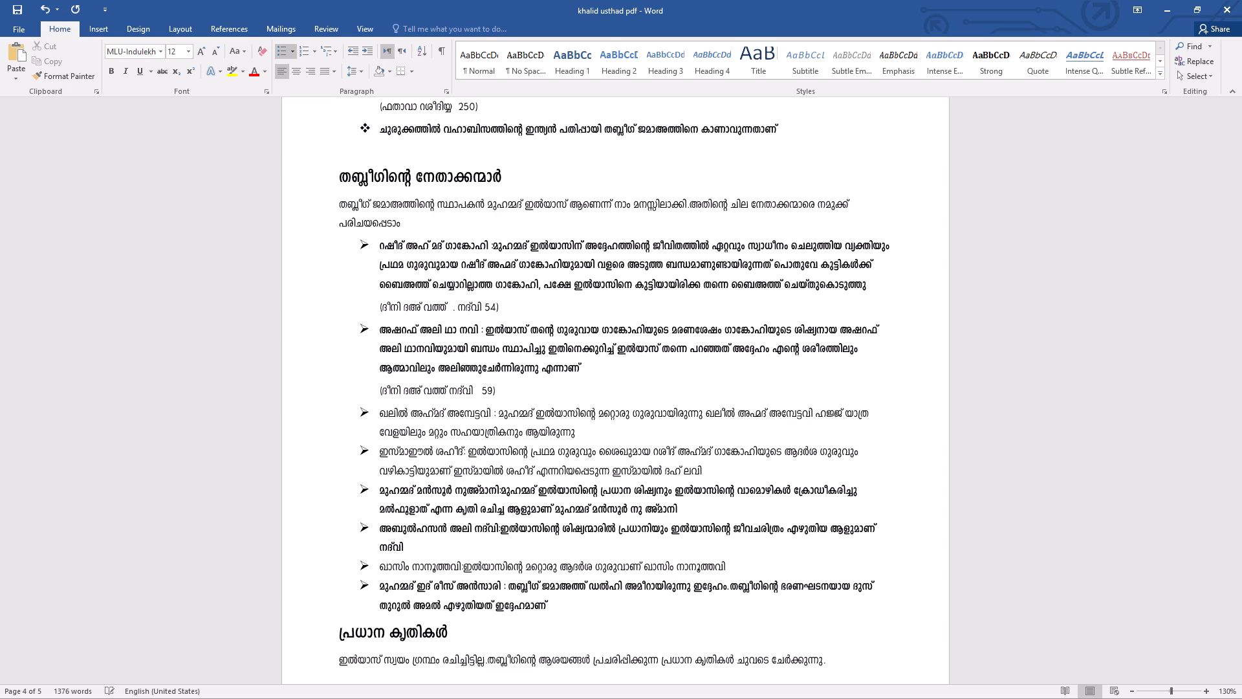
key(space)
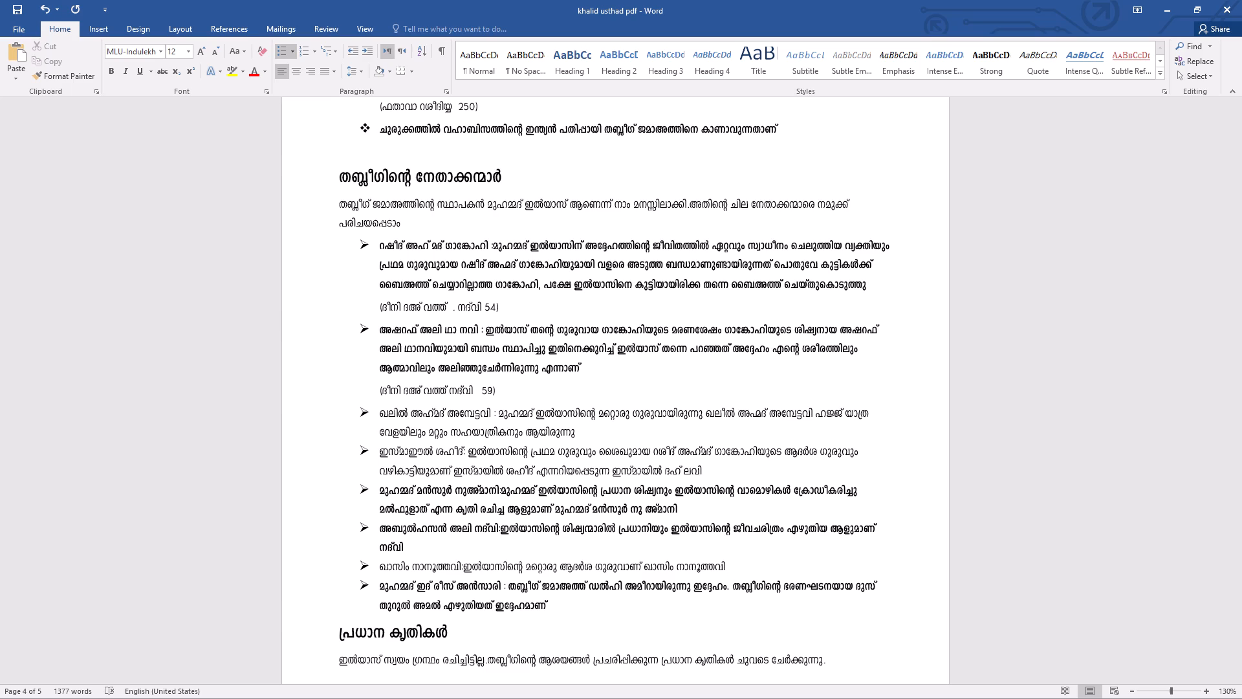
Save the document.
key(ctrl+s)
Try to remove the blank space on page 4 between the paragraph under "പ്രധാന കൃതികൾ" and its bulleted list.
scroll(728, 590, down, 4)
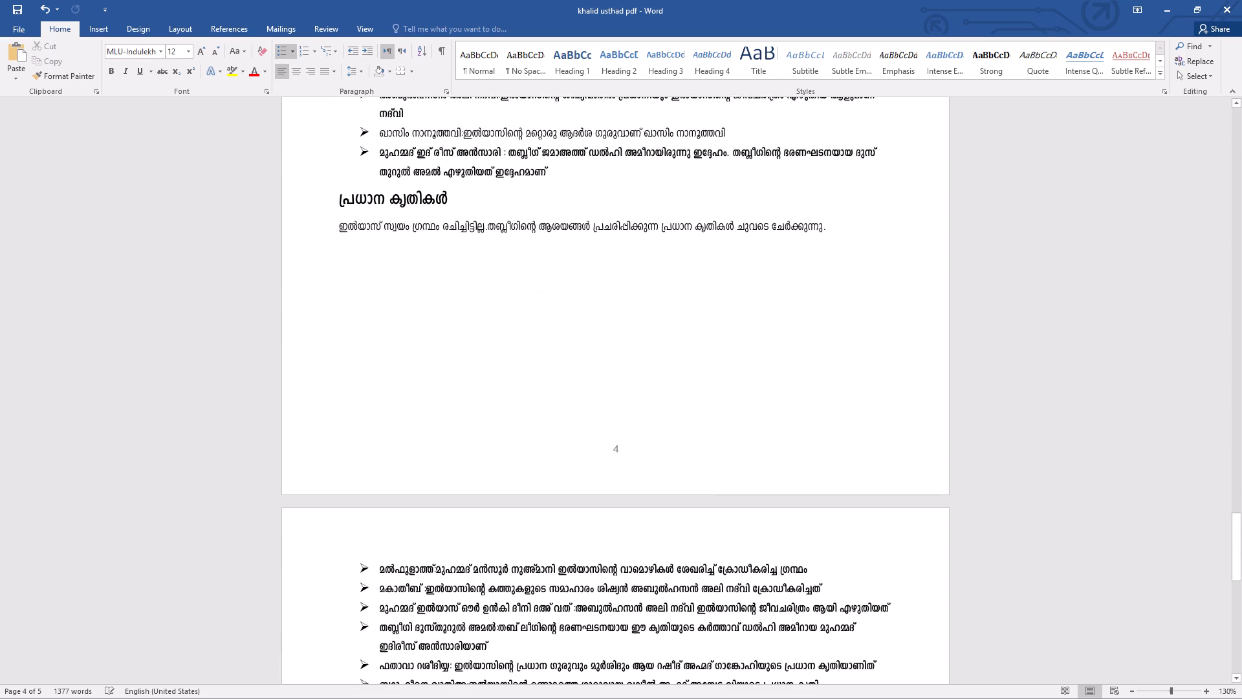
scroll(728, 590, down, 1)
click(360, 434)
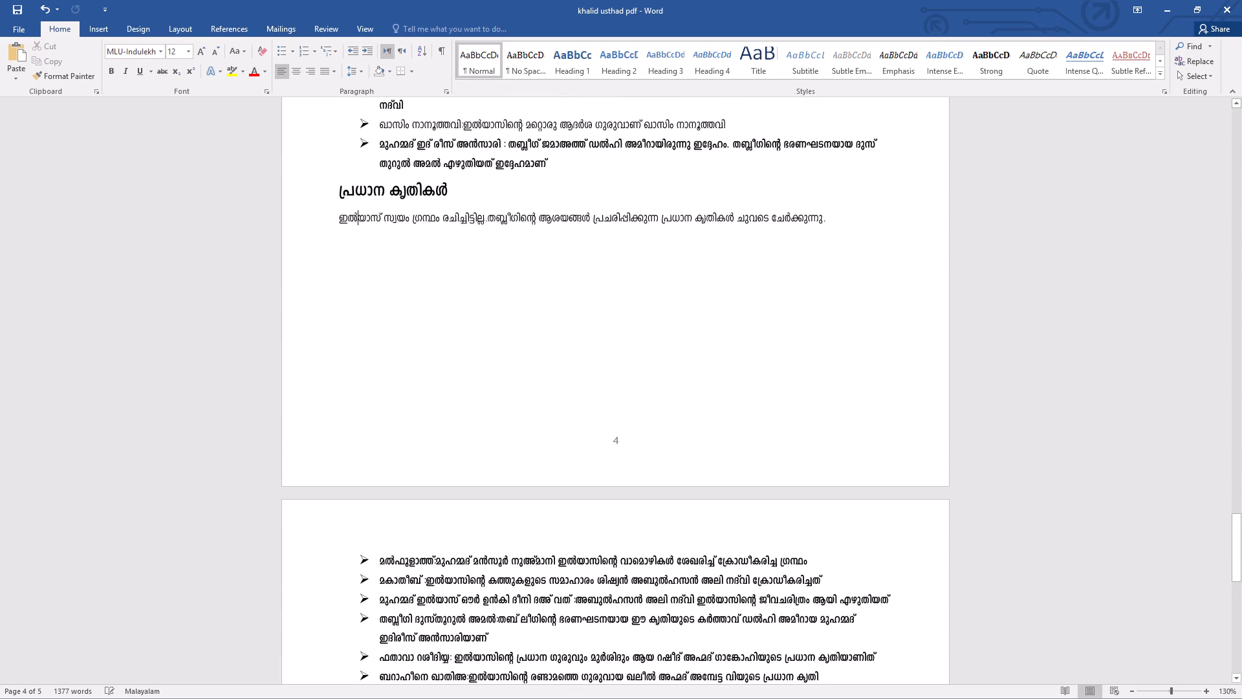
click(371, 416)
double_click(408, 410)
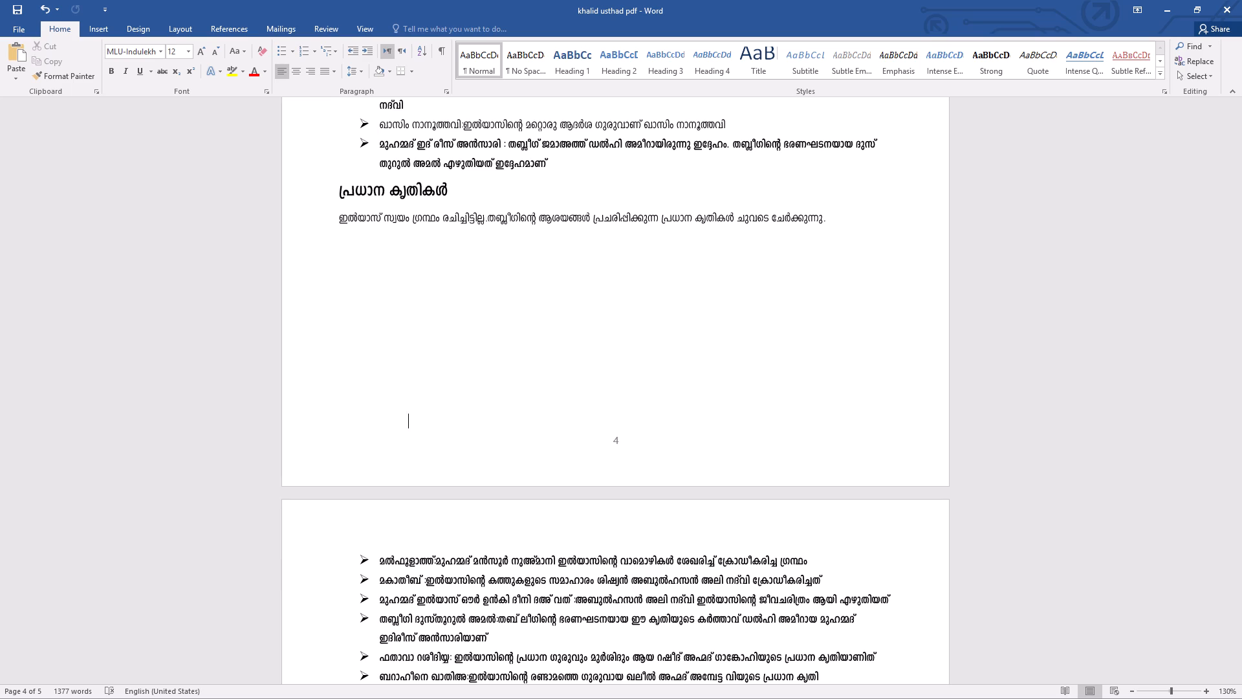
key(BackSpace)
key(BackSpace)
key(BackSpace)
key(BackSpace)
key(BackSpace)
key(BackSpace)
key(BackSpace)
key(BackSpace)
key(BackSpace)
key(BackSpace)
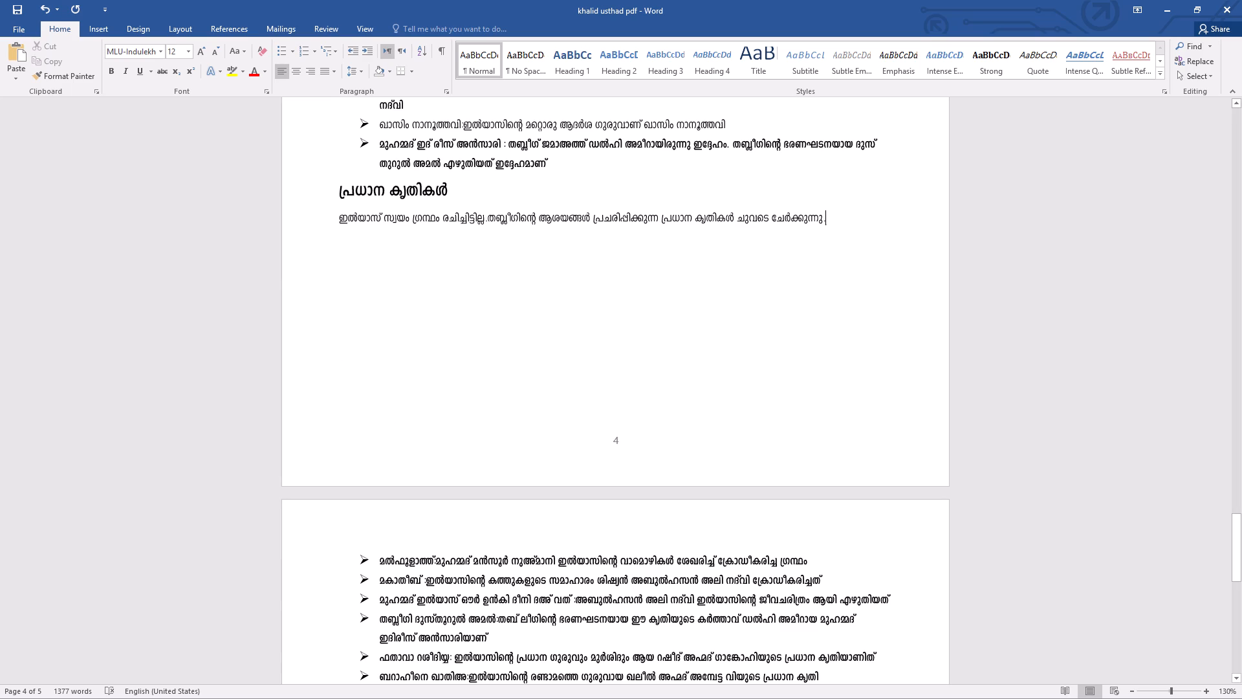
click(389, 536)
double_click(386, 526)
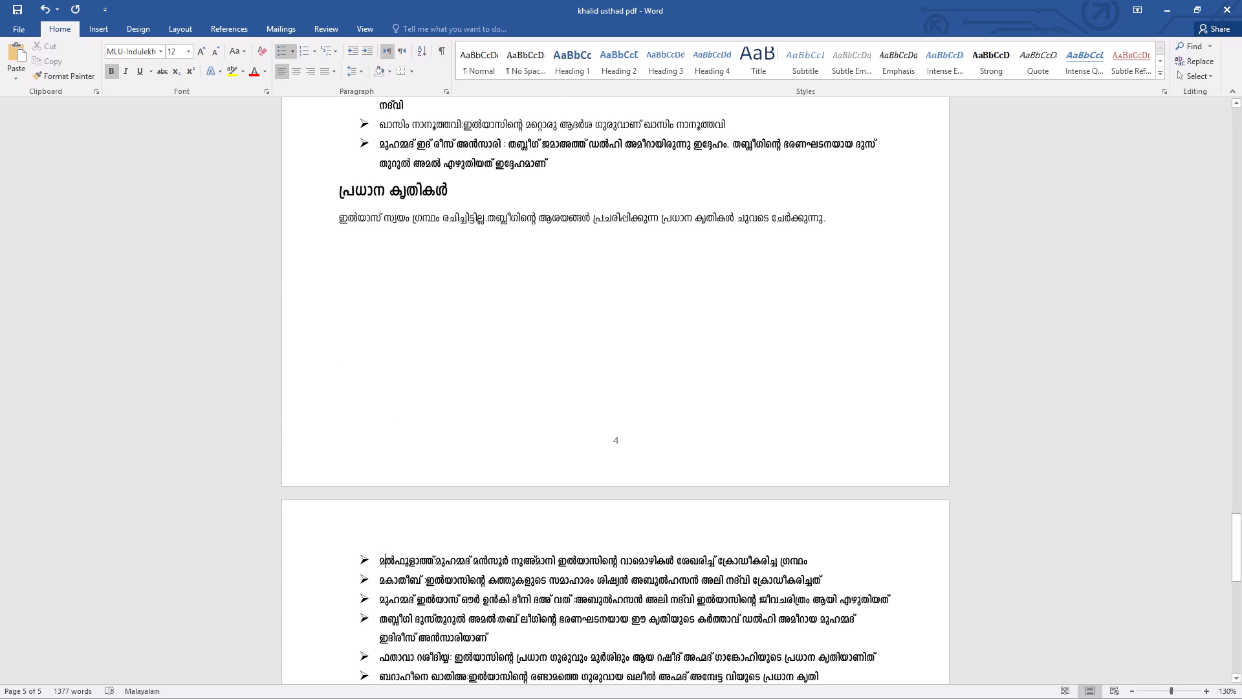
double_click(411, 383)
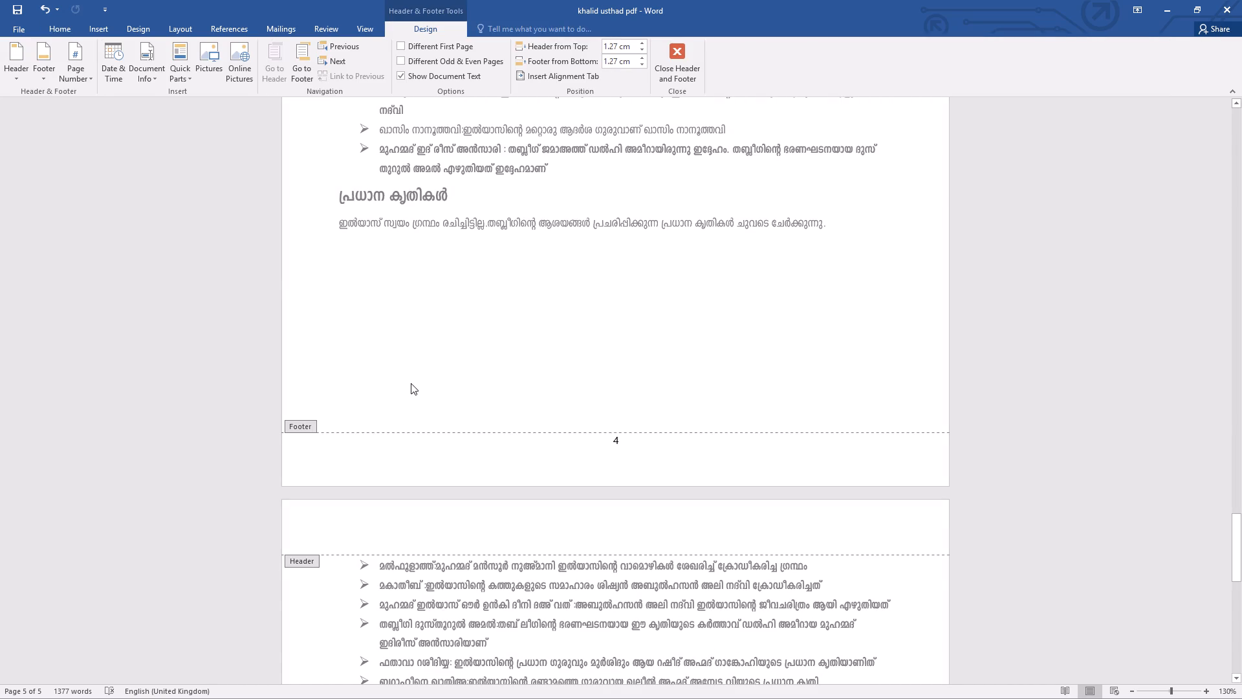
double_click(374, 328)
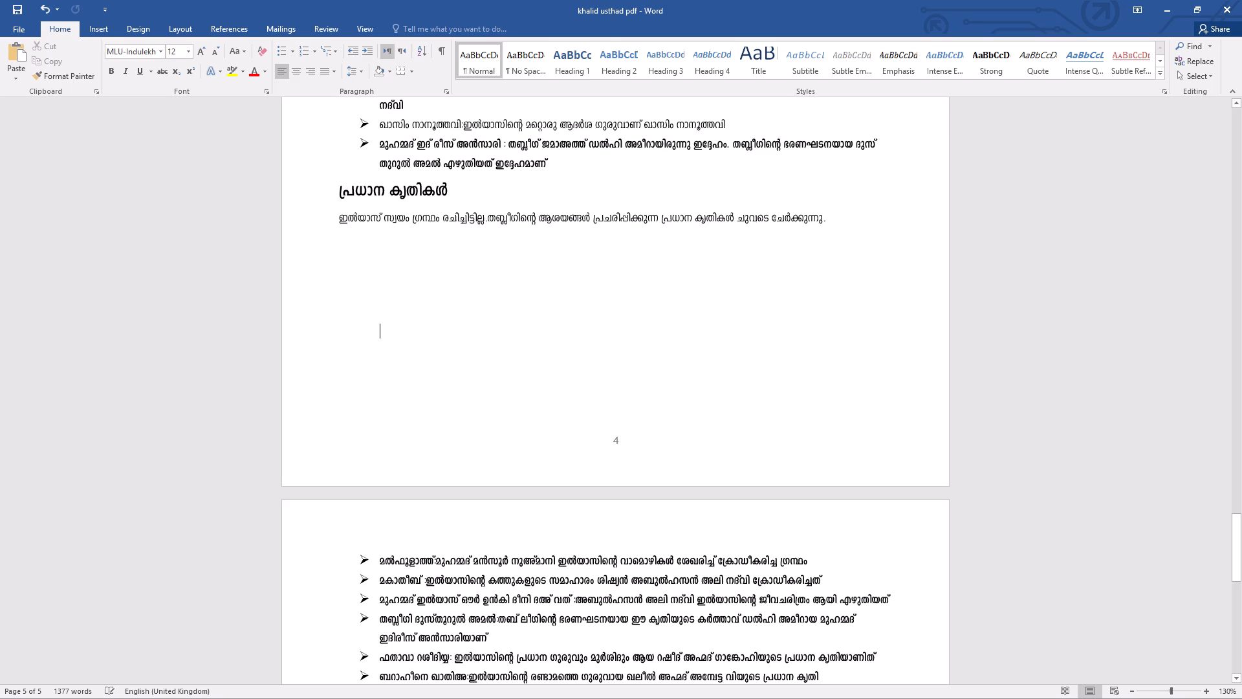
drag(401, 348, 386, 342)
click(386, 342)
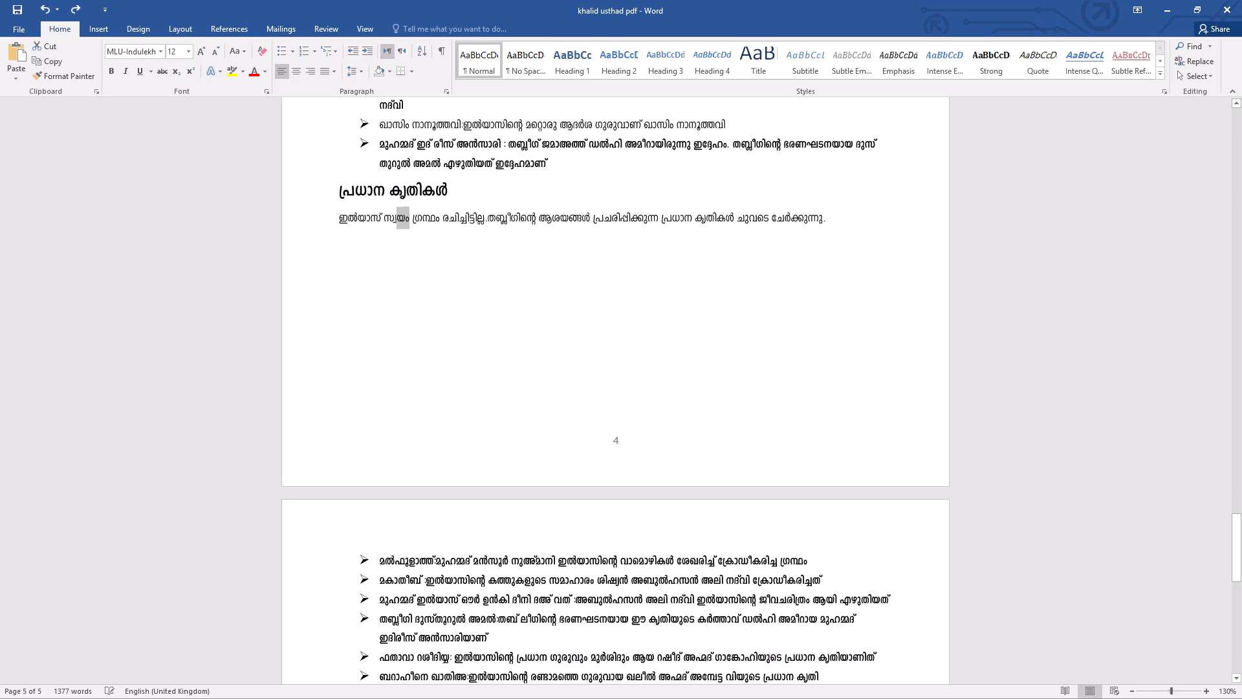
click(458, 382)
Review the layout from the heading "പ്രധാന കൃതികൾ" through the section "സമസ്തയുടെ തീരുമാനം" at the document's end.
scroll(458, 382, down, 3)
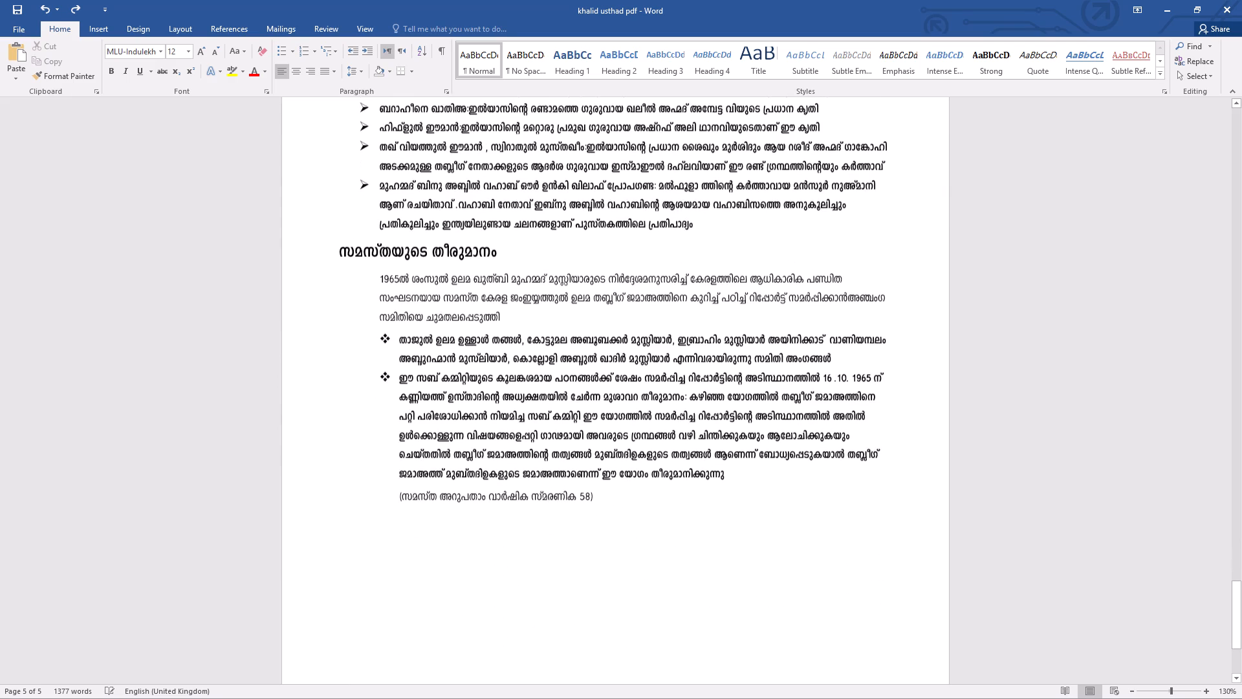
scroll(458, 382, down, 2)
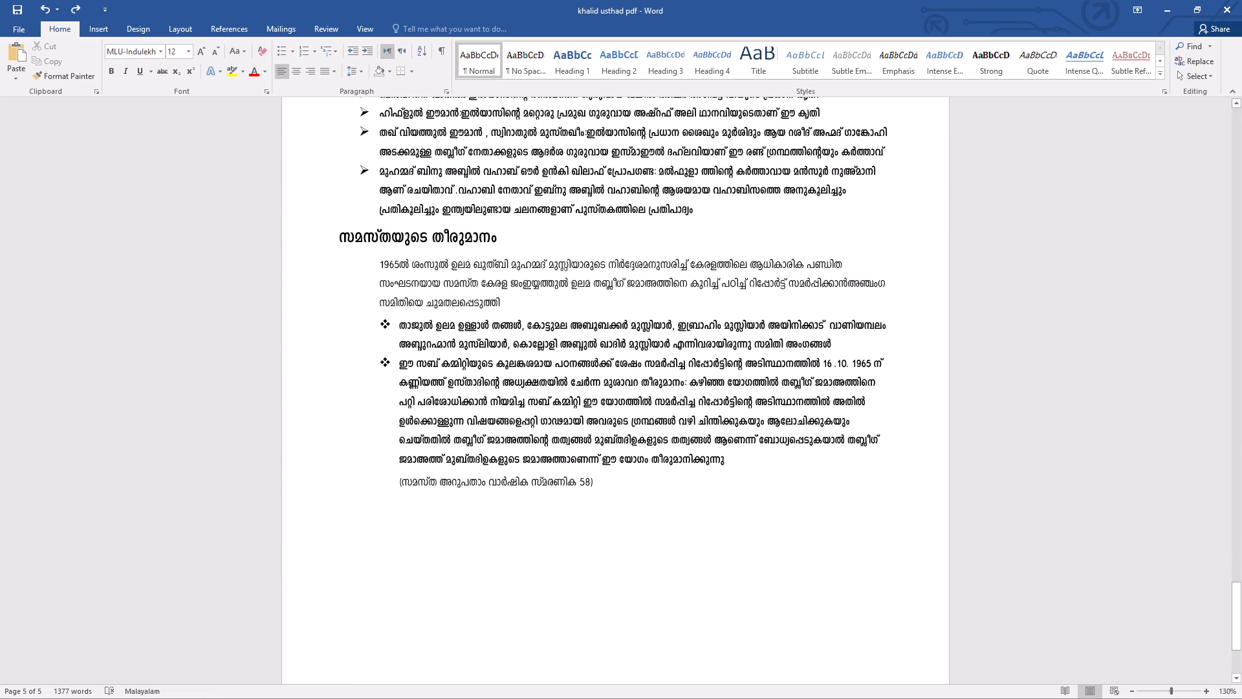
scroll(458, 382, up, 6)
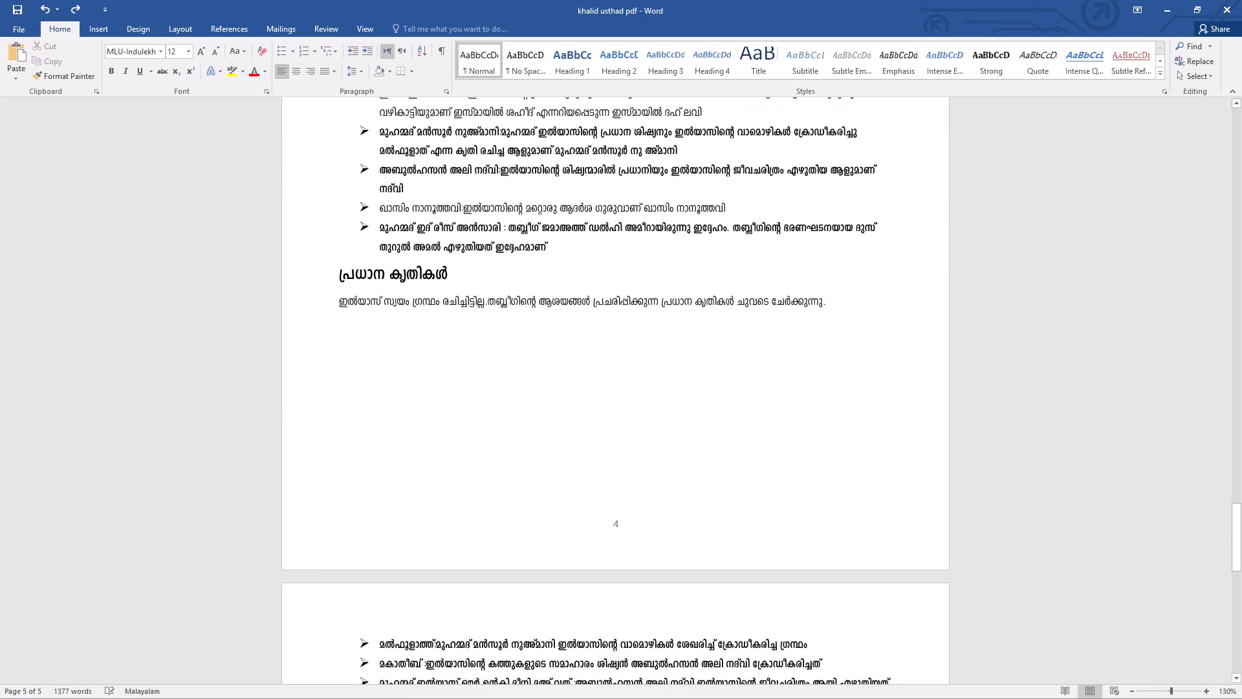
scroll(458, 382, up, 1)
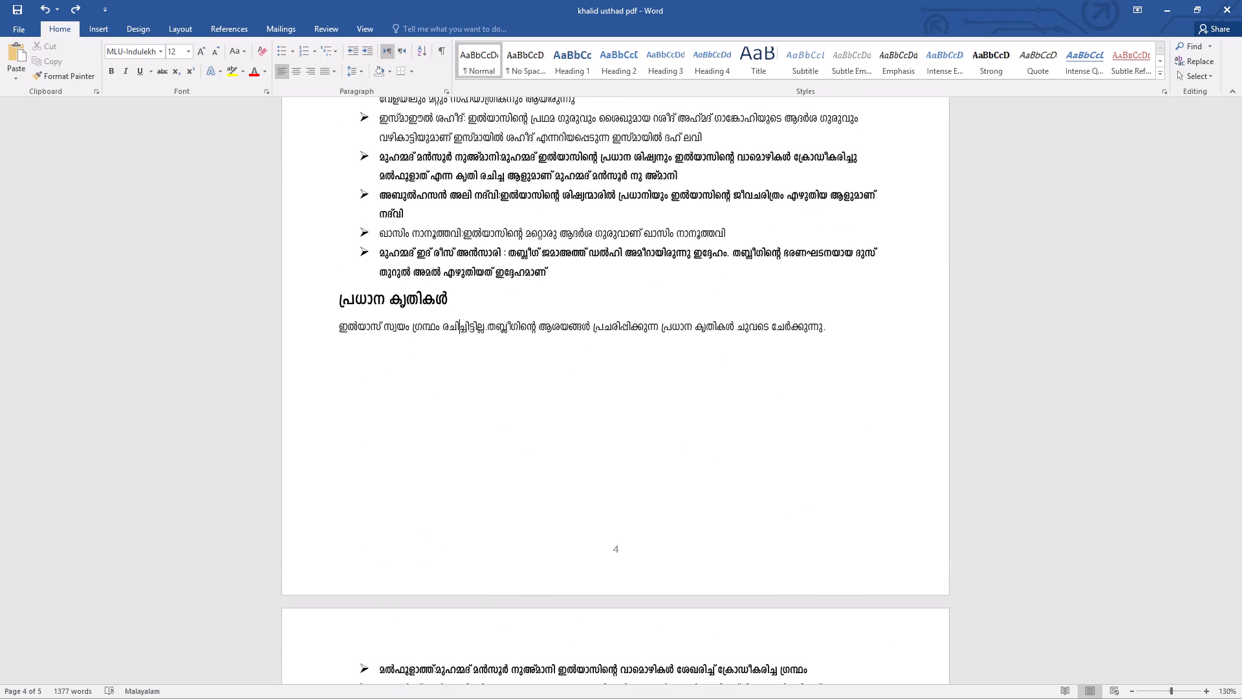
scroll(458, 382, down, 4)
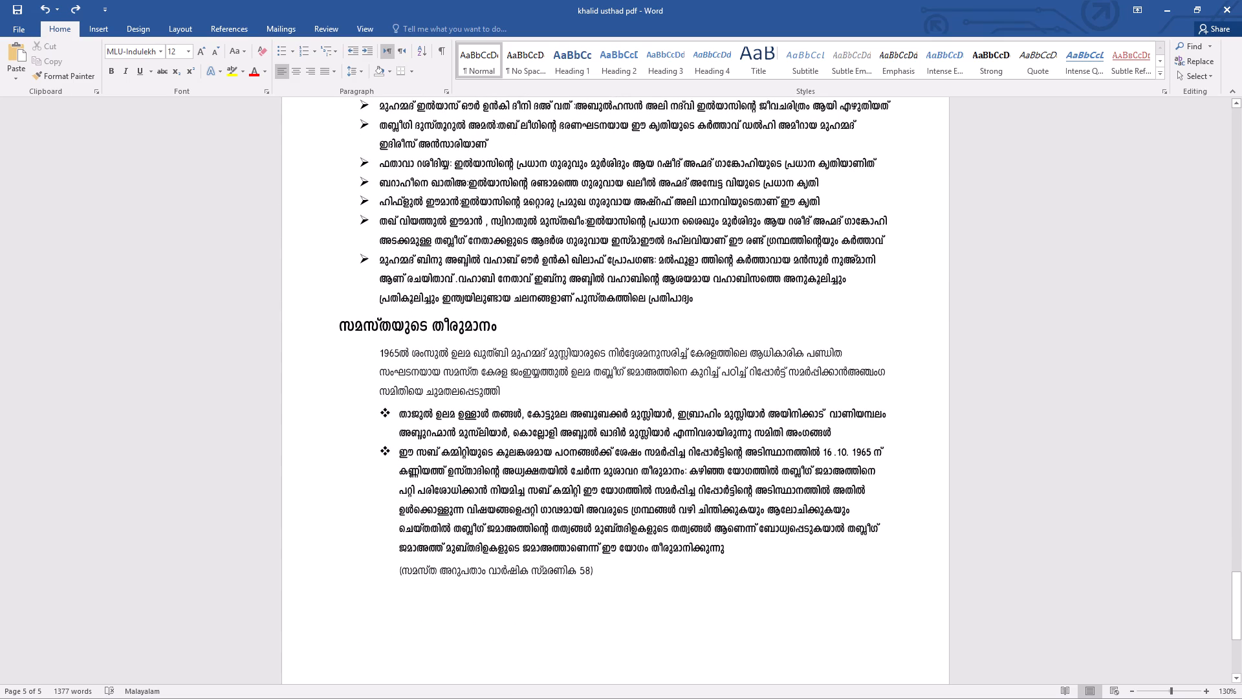
scroll(458, 382, down, 2)
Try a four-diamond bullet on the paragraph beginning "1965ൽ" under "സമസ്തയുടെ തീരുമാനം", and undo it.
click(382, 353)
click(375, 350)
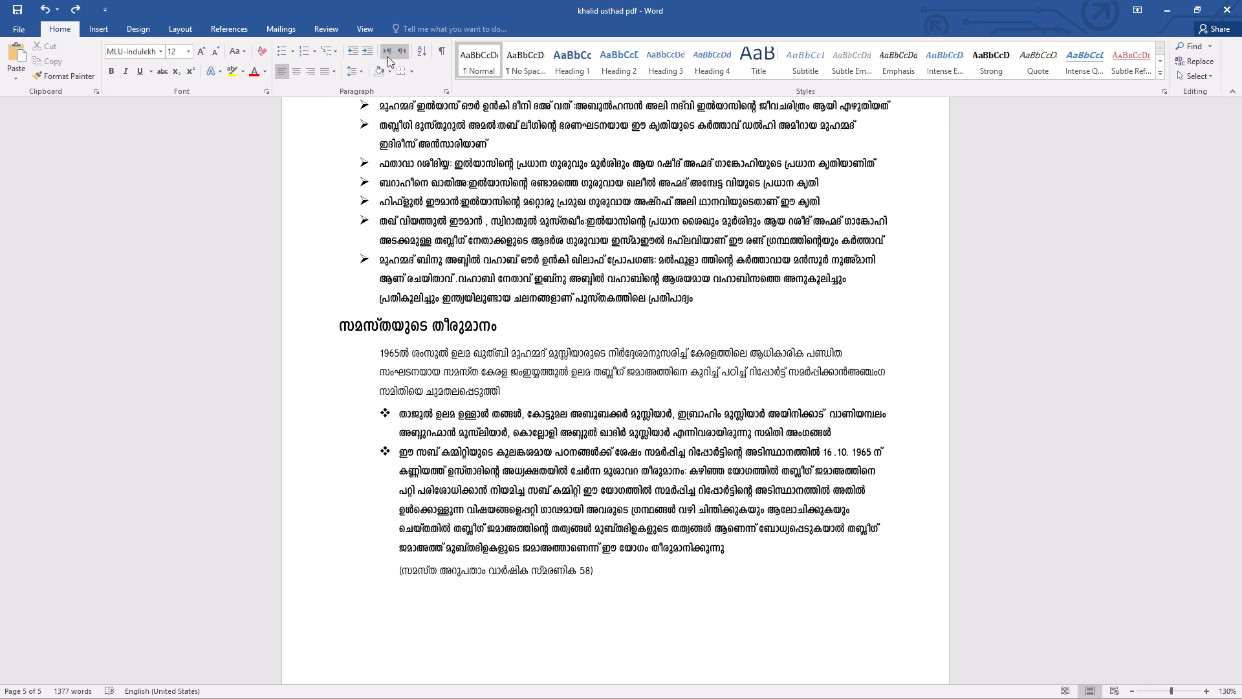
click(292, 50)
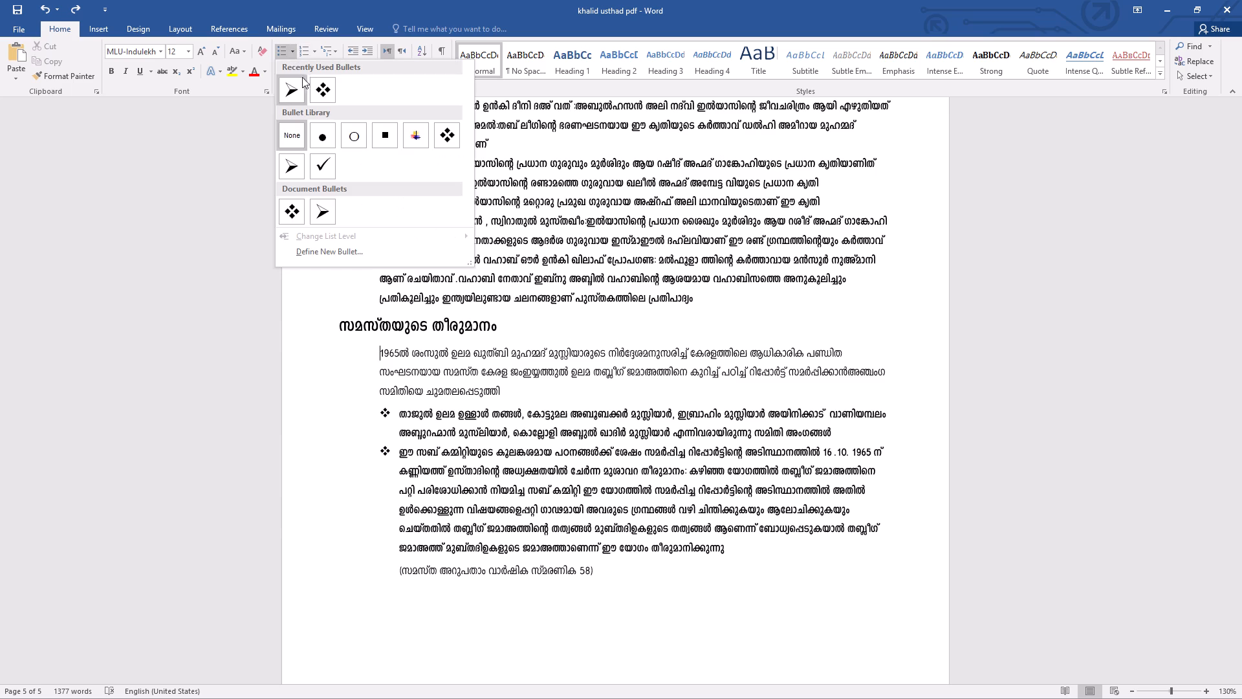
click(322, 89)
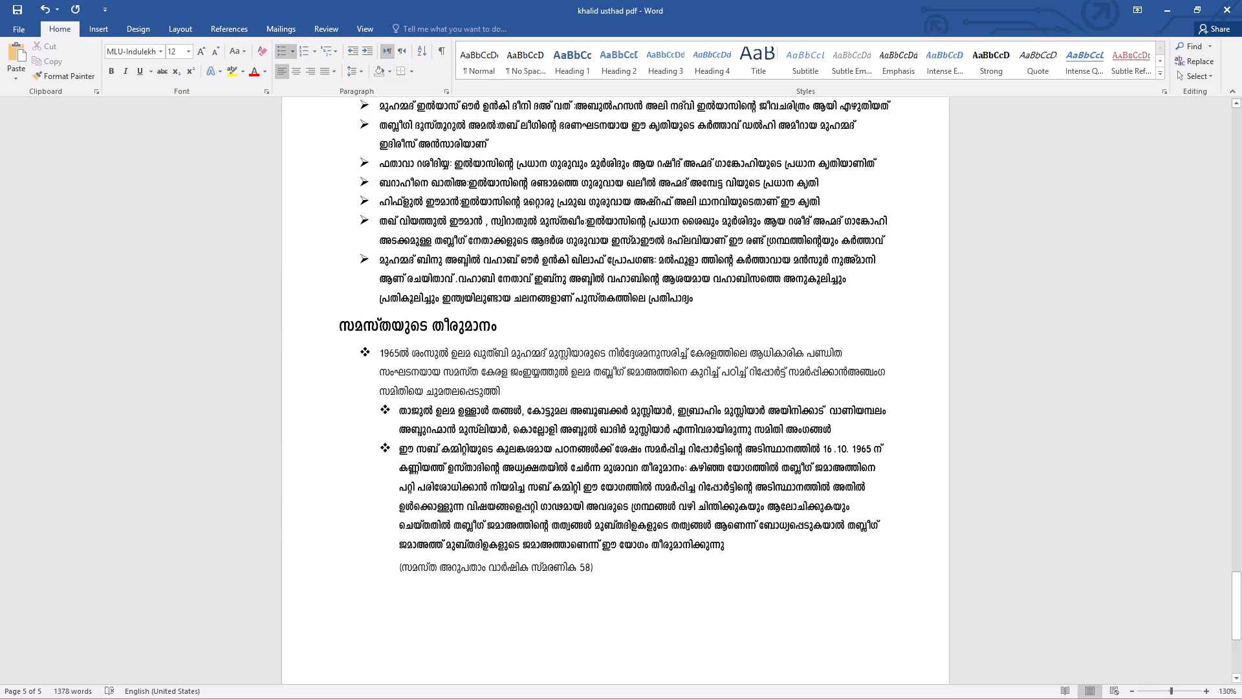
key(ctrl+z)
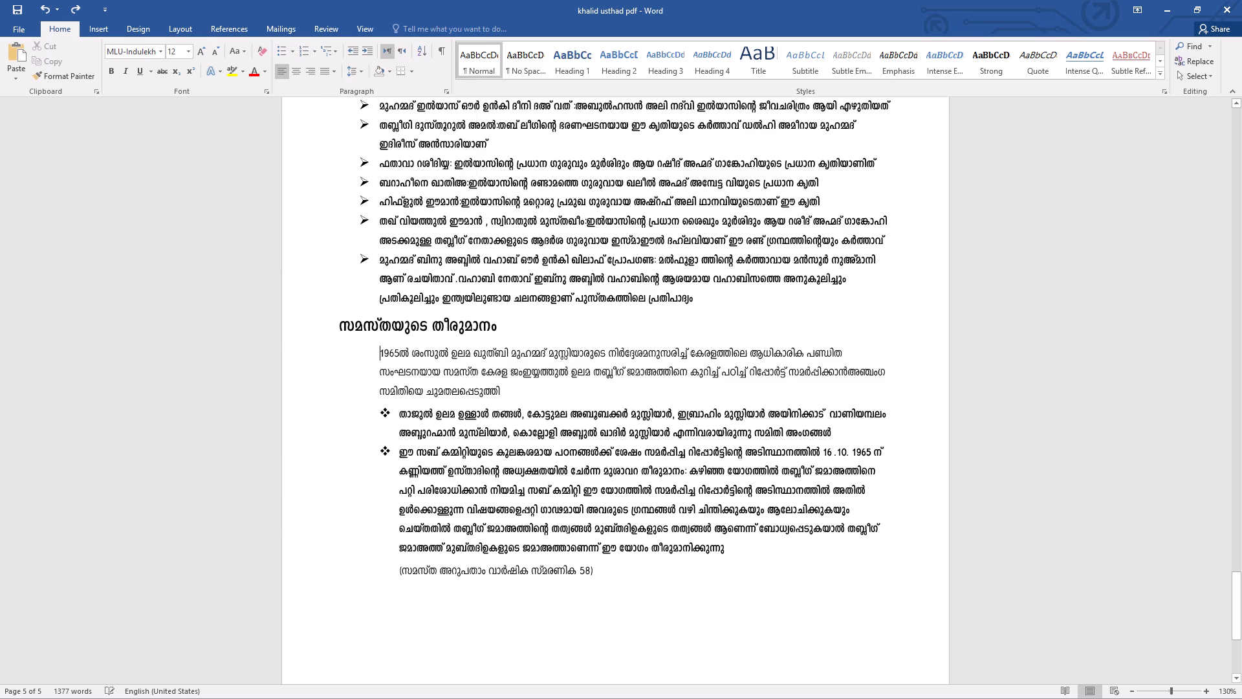
Apply the four-diamond bullet to the whole paragraph beginning "1965ൽ" under the heading "സമസ്തയുടെ തീരുമാനം".
drag(380, 353, 492, 387)
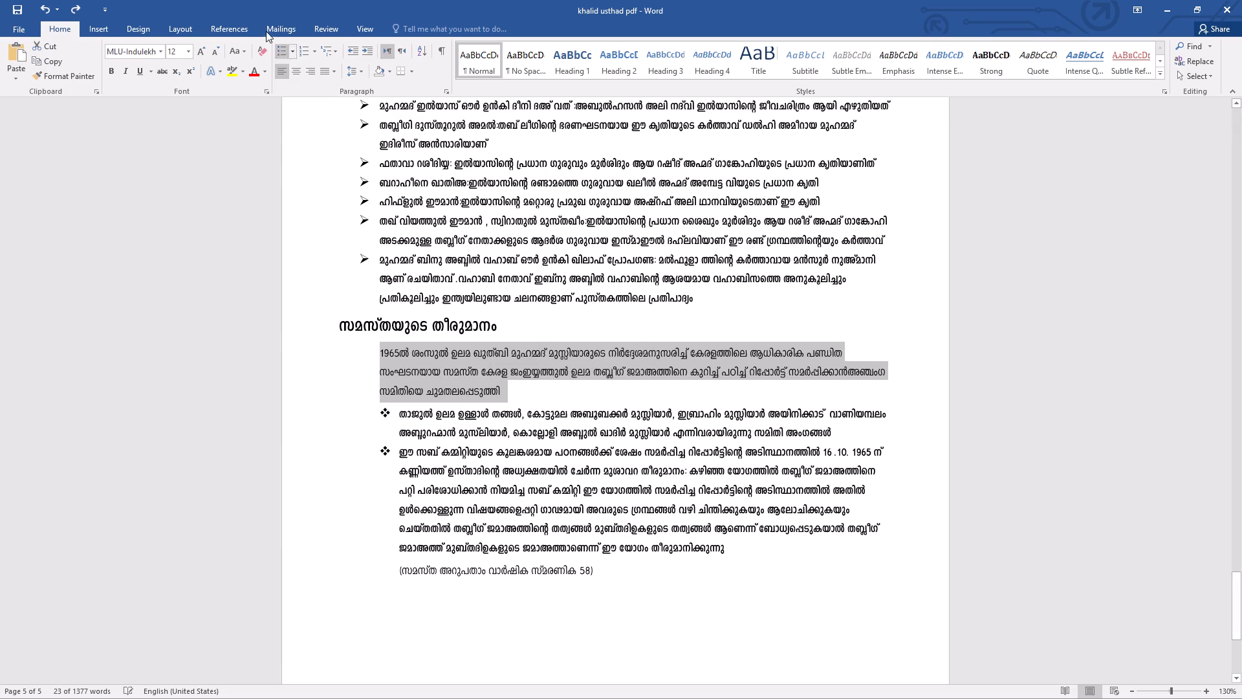
click(294, 49)
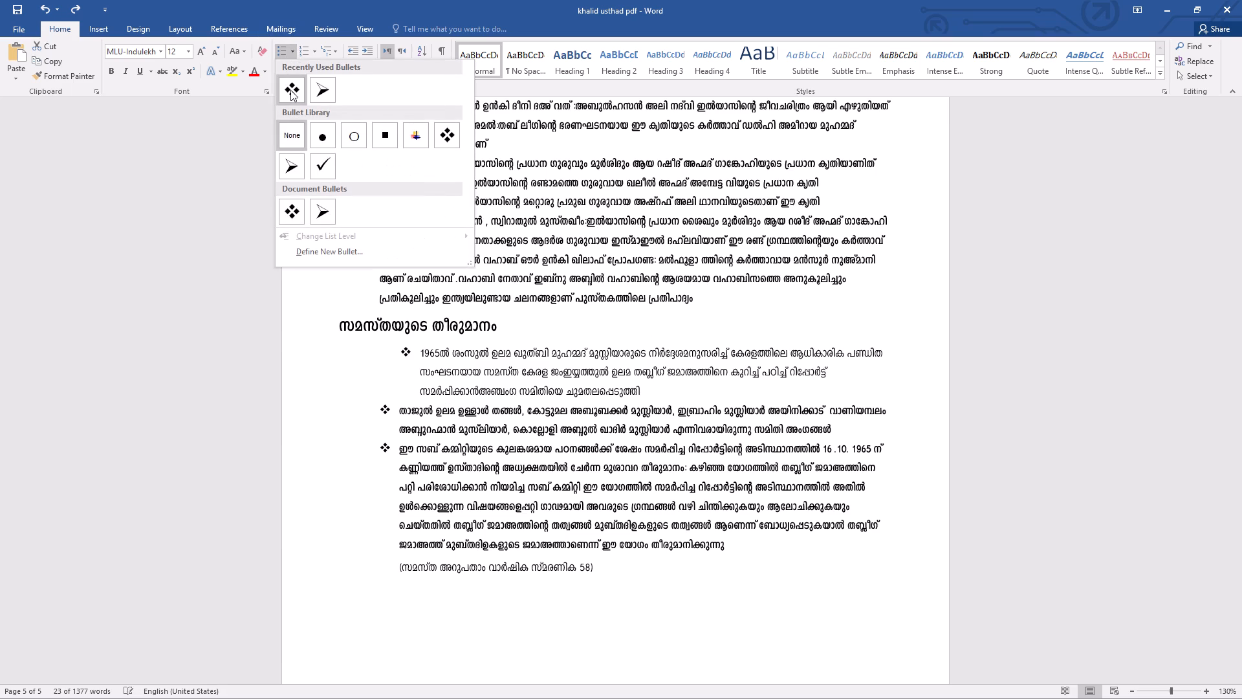
click(290, 90)
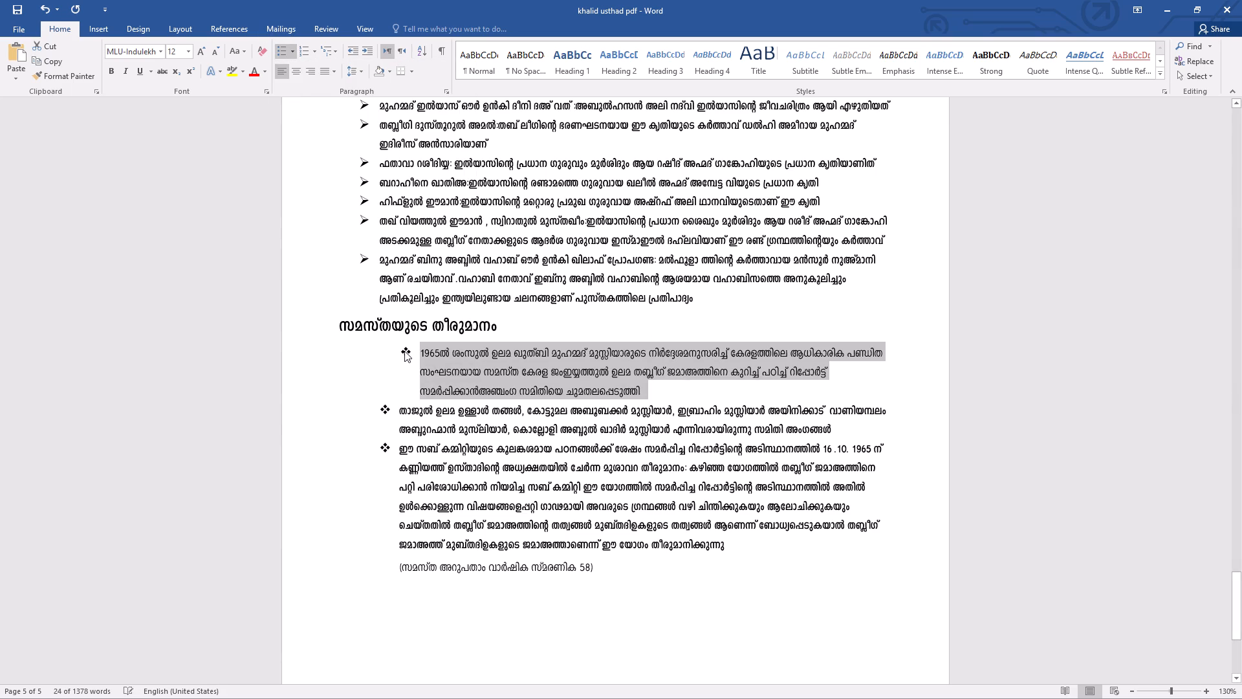
Reduce the indent of all three diamond bullets under "സമസ്തയുടെ തീരുമാനം" so they line up near the arrow bullets above.
drag(404, 351, 386, 353)
click(369, 366)
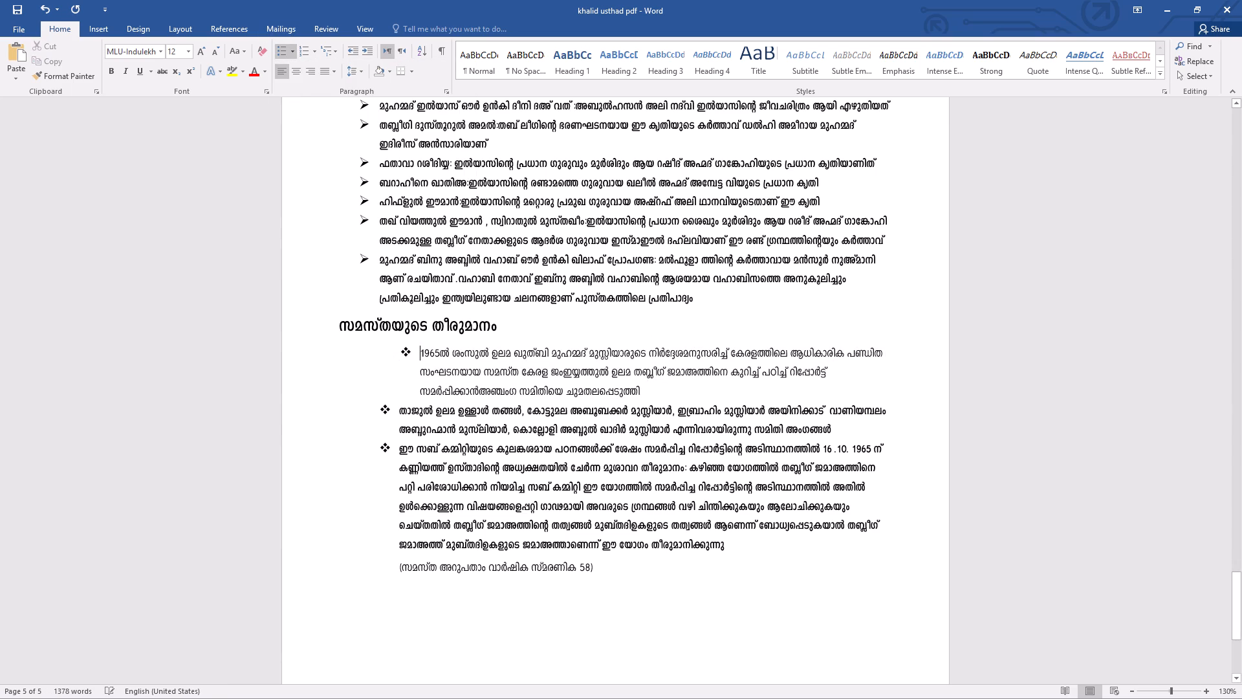
drag(404, 358, 362, 361)
click(382, 408)
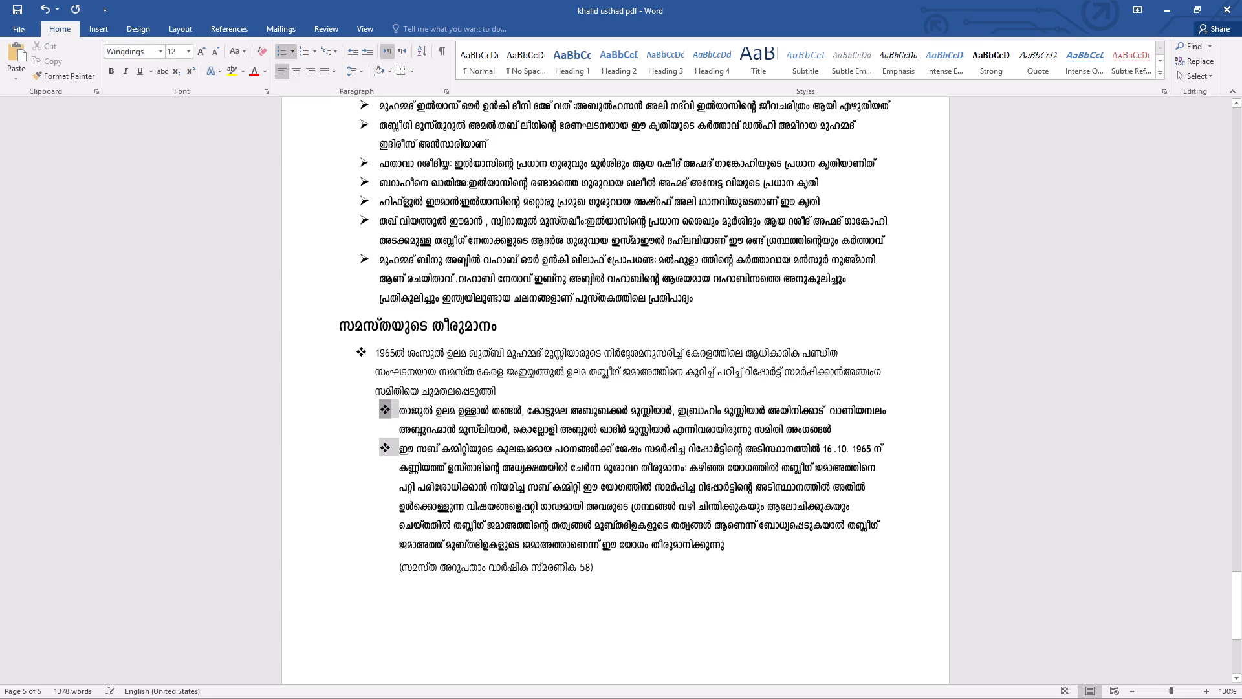
drag(382, 408, 359, 412)
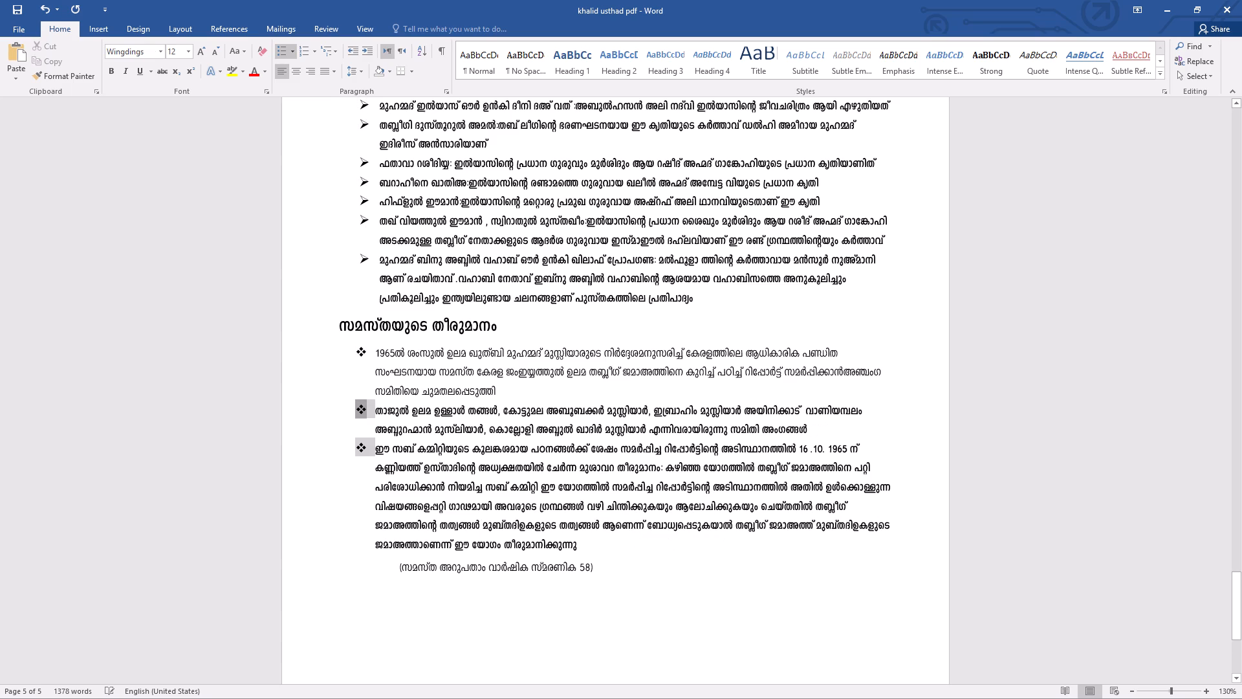
Make the text of the first bullet under "സമസ്തയുടെ തീരുമാനം", beginning "1965ൽ", bold.
drag(376, 354, 482, 396)
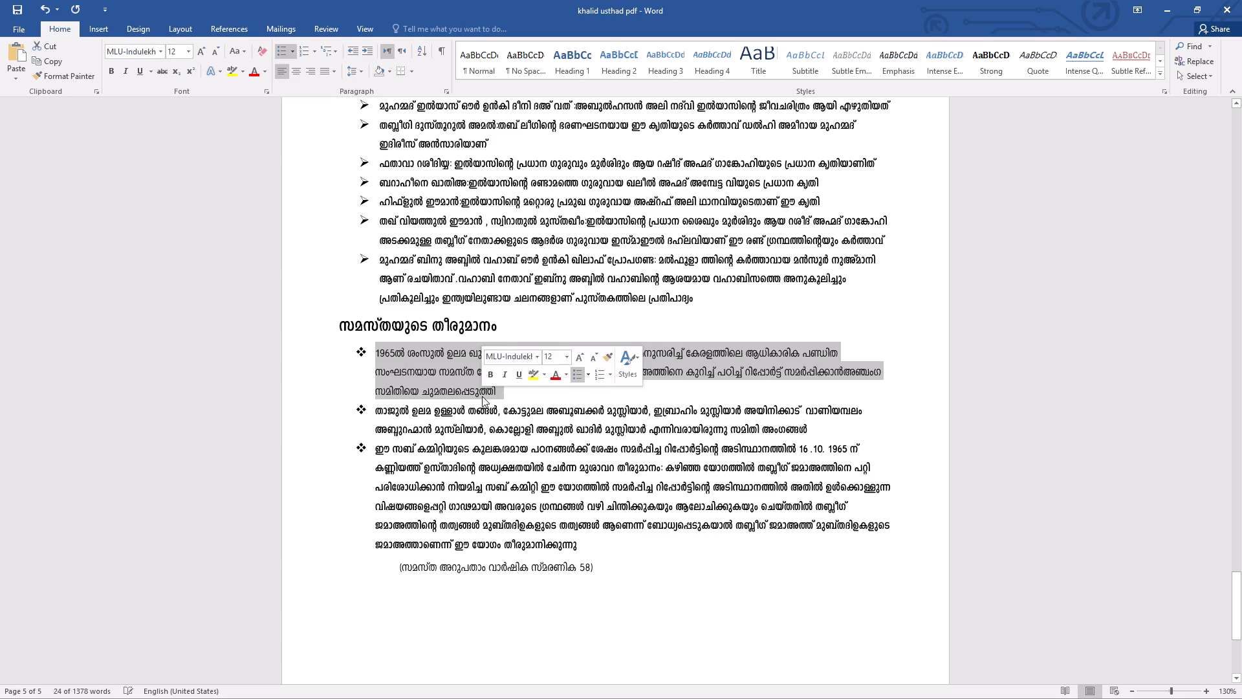
key(ctrl+b)
click(703, 630)
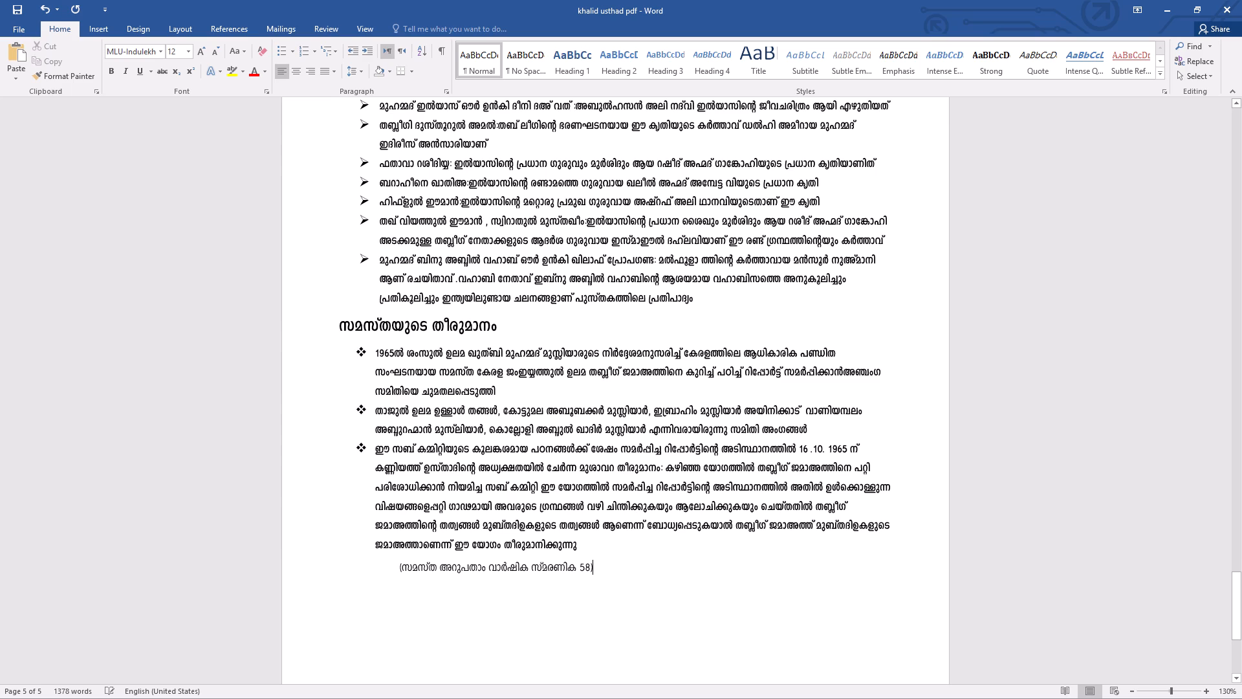
Re-indent the closing citation "(സമസ്ത അറുപതാം വാർഷിക സ്മരണിക 58)" to align with the bullet text above it.
click(398, 563)
key(BackSpace)
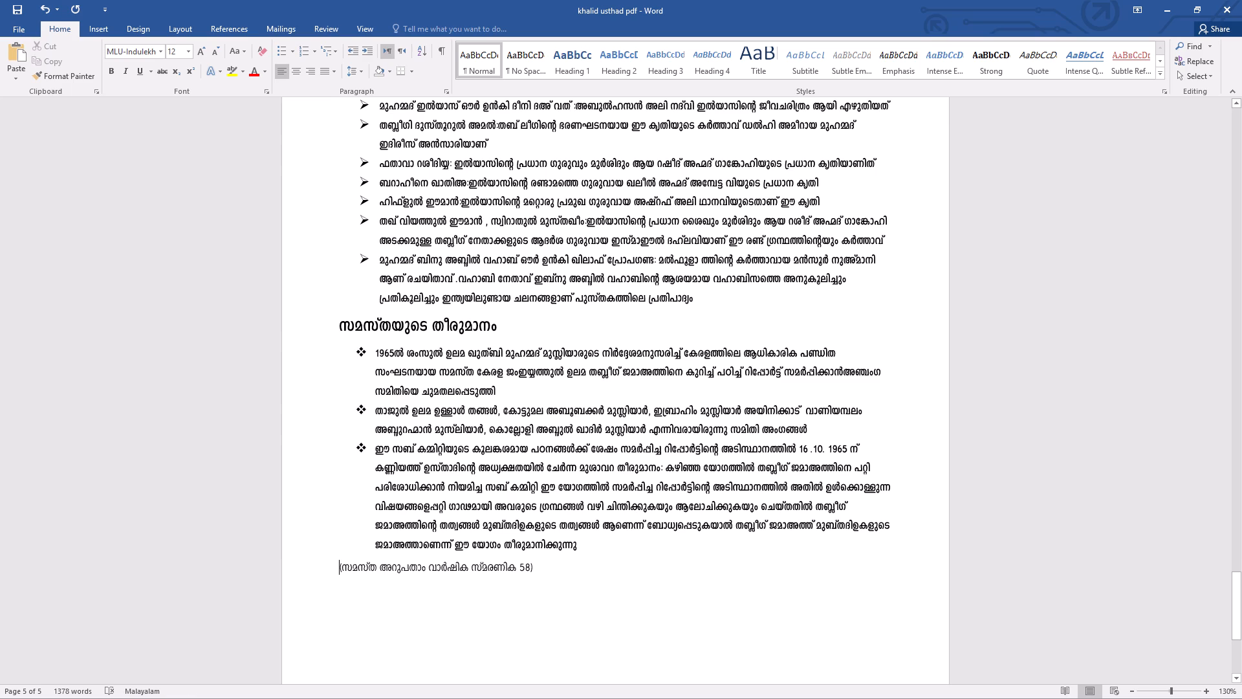
key(Tab)
key(Tab)
key(Tab)
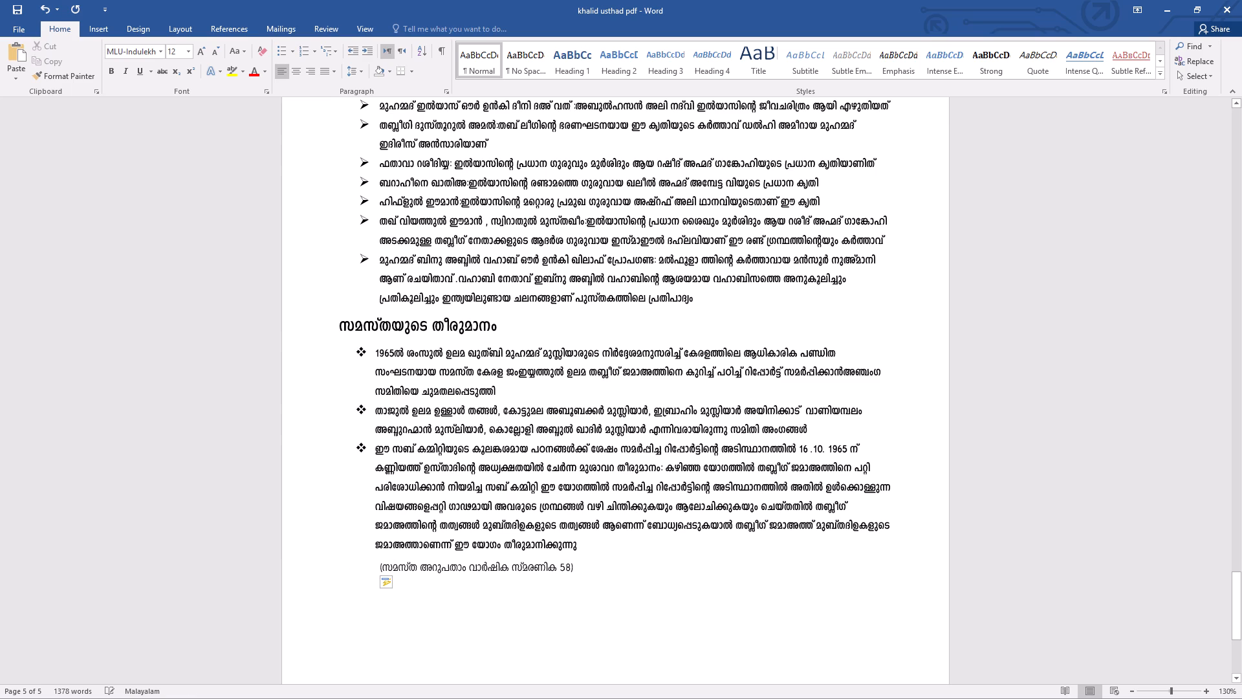
key(BackSpace)
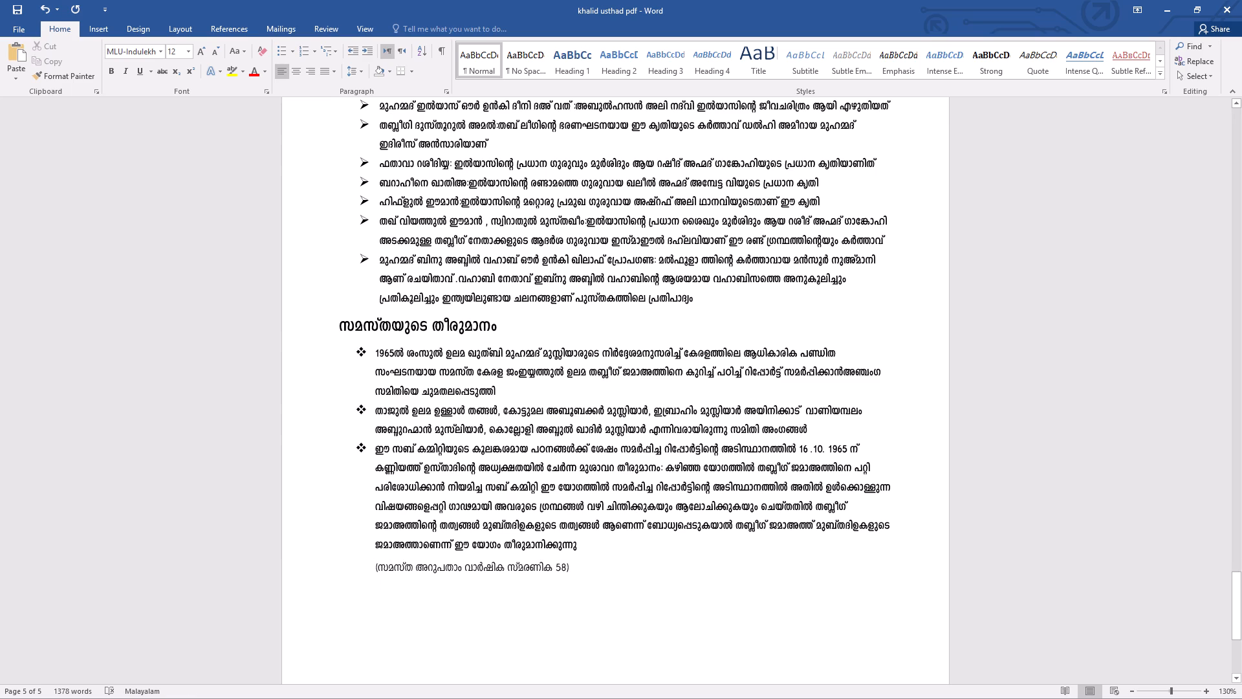
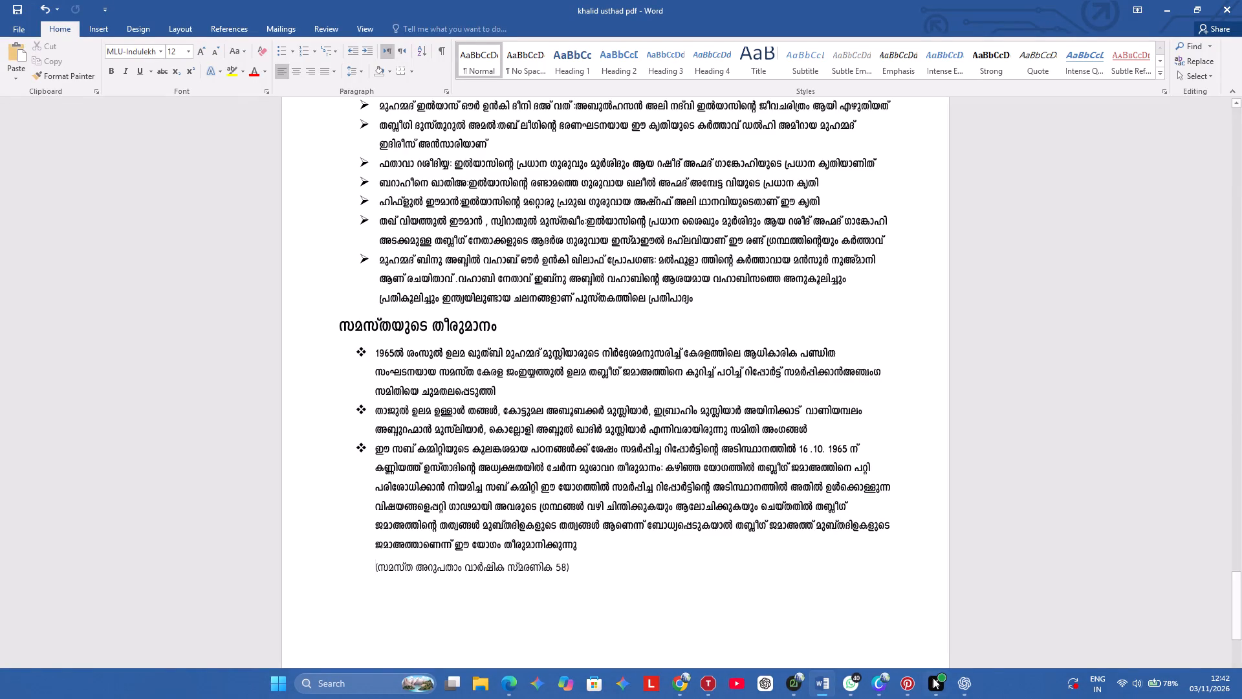
Switch to Manglish and dictate the closing prayer "അഹ്ലുസ്സുന്നയുടെ വിശ്വാസ കർമ്മങ്ങൾക്കനുസരിച്ച് ജീവിതം ചിട്ടപ്പെടുത്തി വിതരണത്തിന് അകറ്റിനിർത്തി യഥാർത്ഥ പാതയിലൂടെ സഞ്ചരിക്കാൻ അല്ലാഹു നമുക്ക് തൗഫീഖ് നൽകട്ടെ ആമീൻ".
click(795, 685)
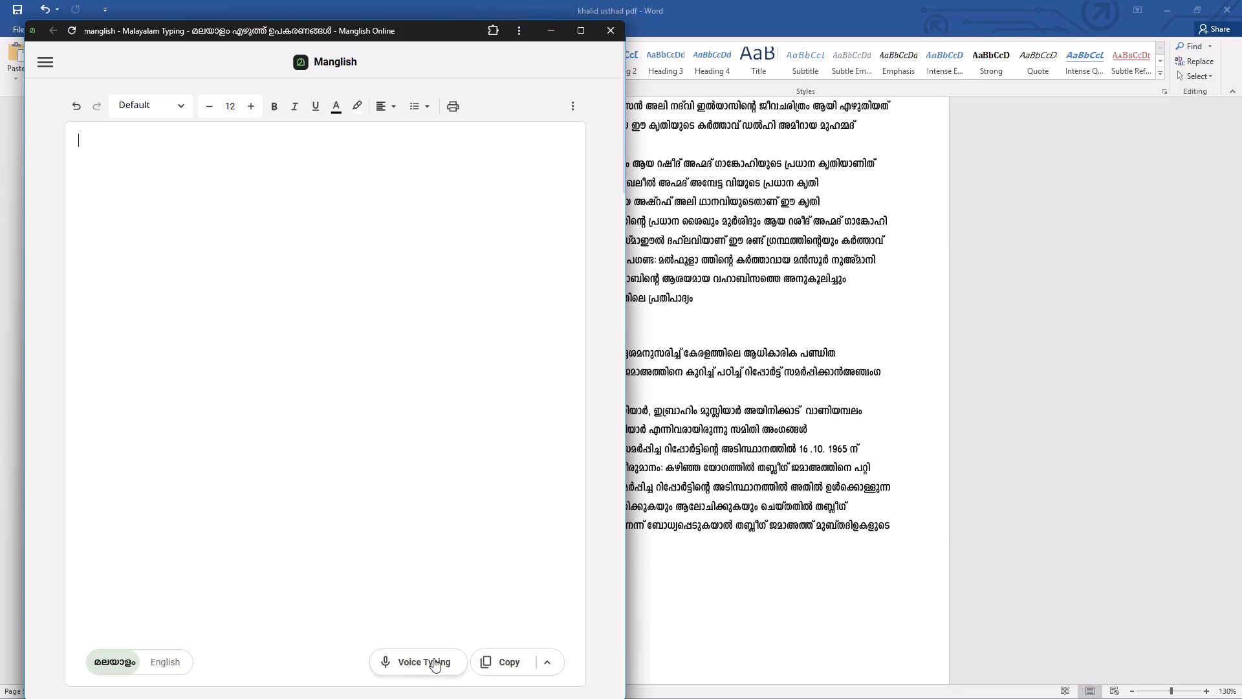
click(425, 665)
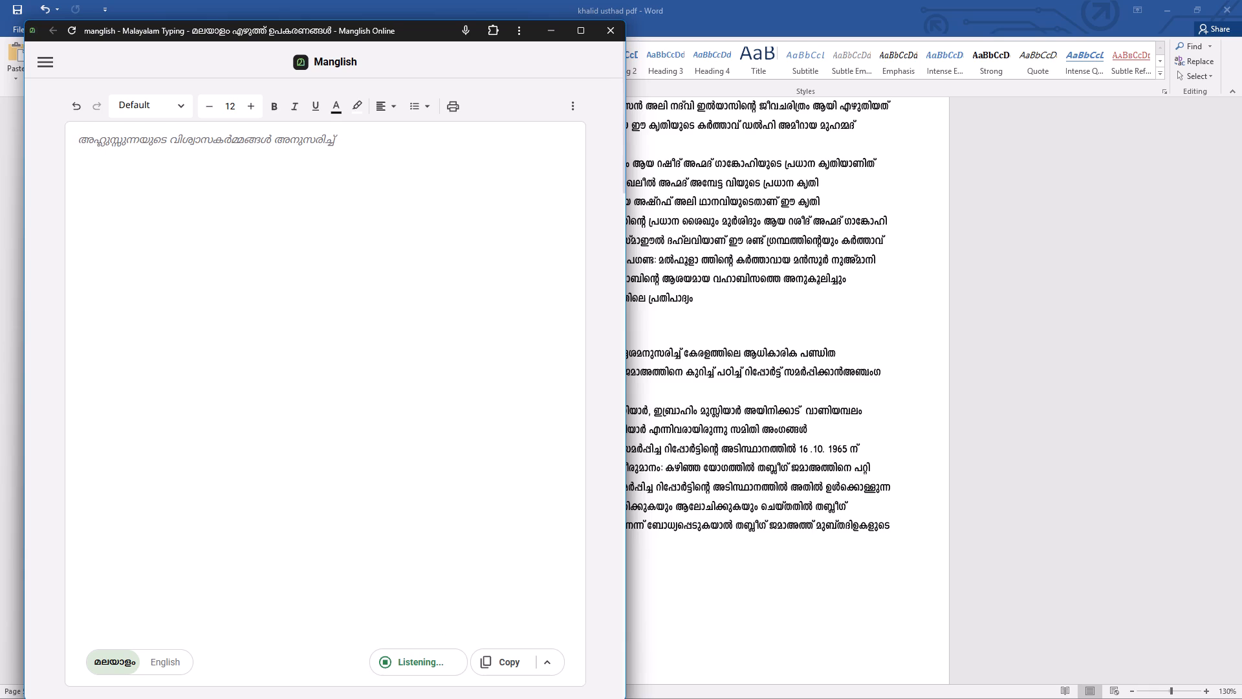
drag(175, 137, 356, 146)
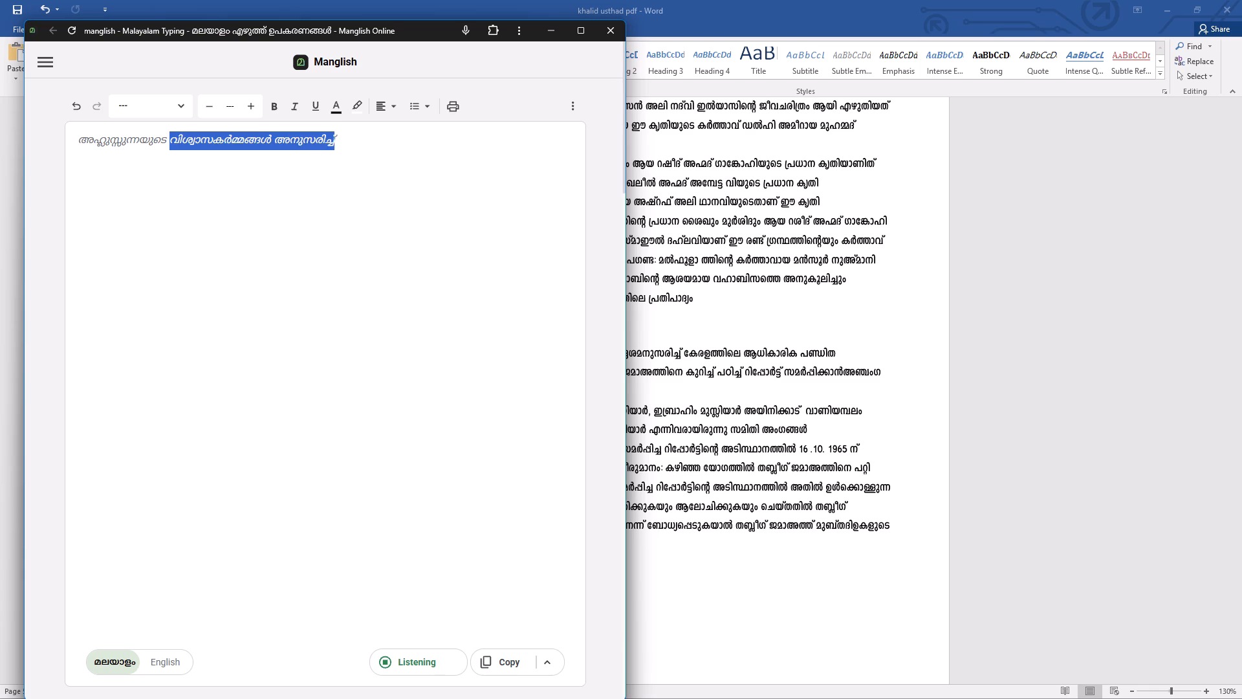
drag(432, 681, 437, 668)
click(437, 668)
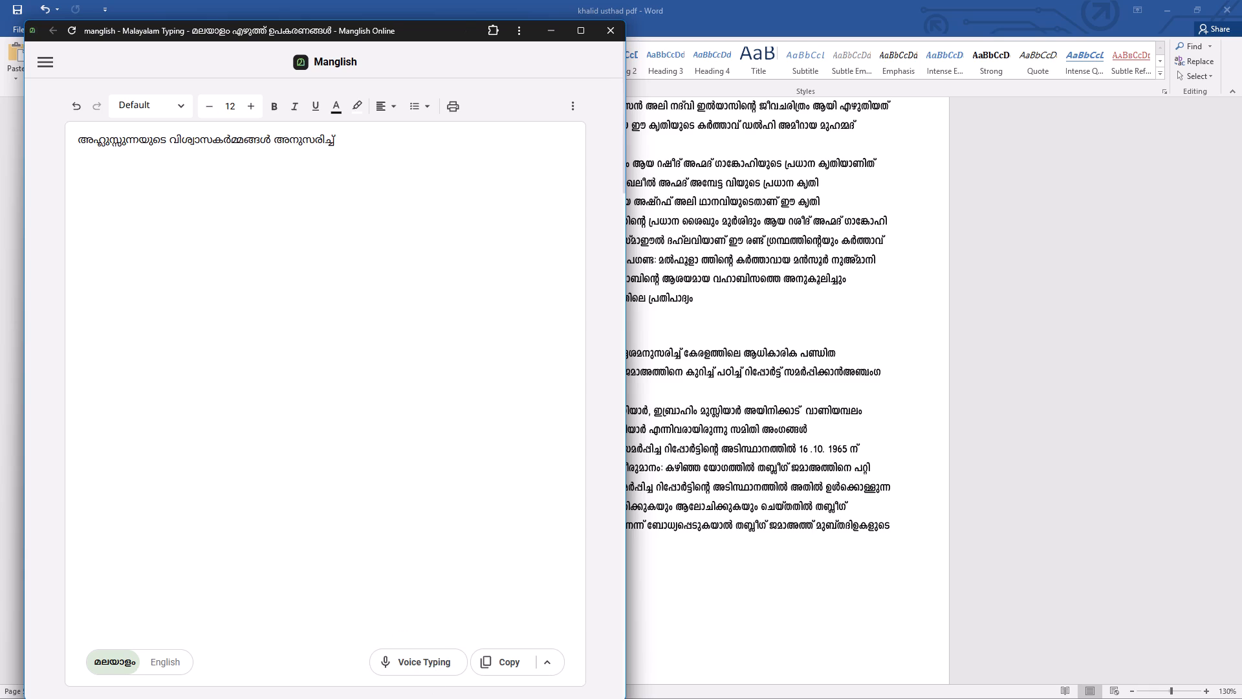
key(ctrl+BackSpace)
key(ctrl+BackSpace)
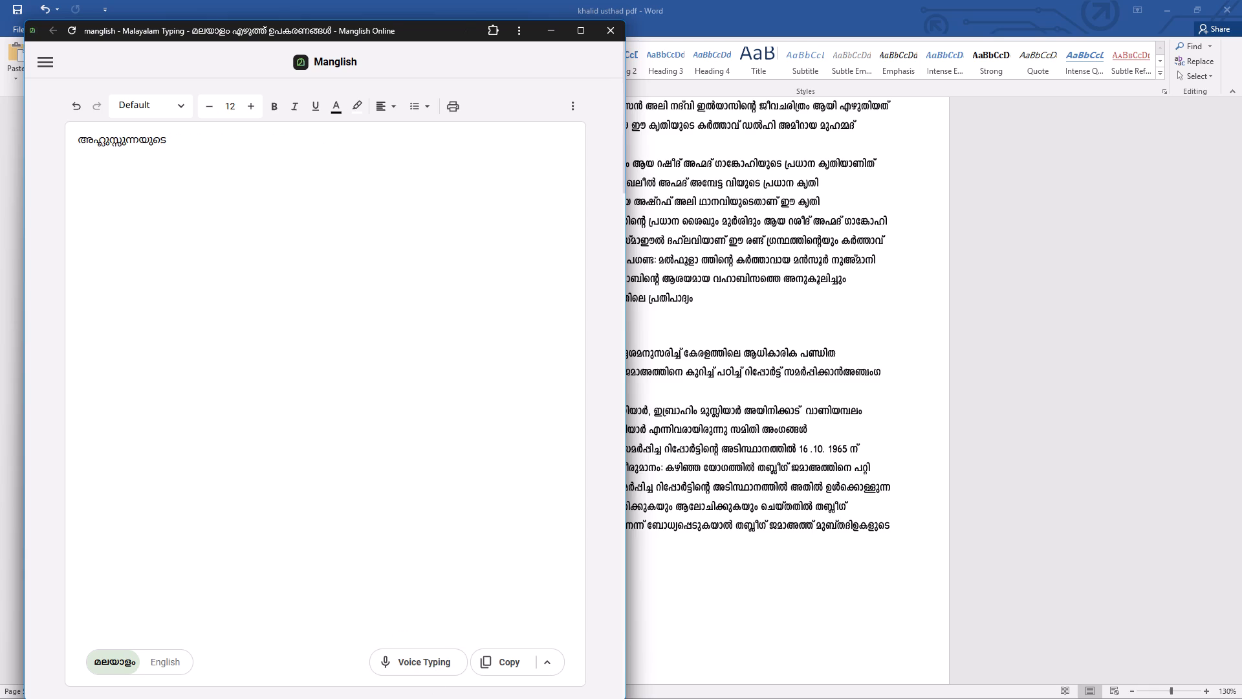
click(432, 671)
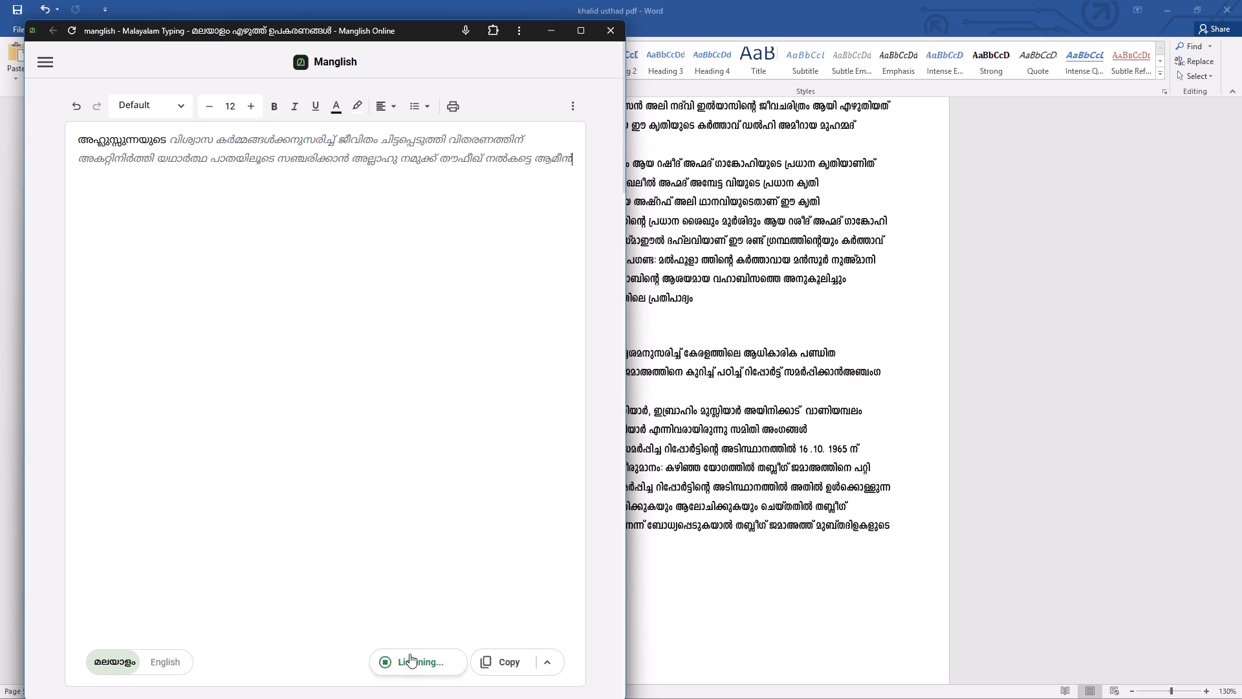
click(409, 654)
click(451, 357)
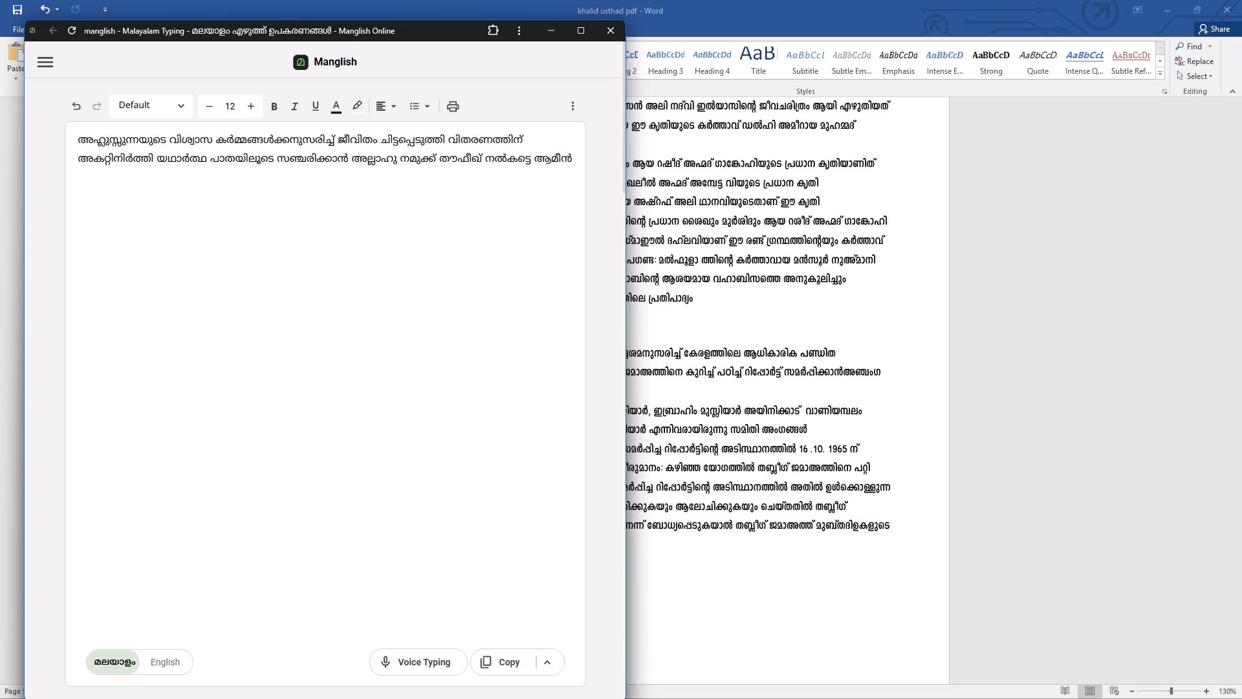
Replace the misheard word "വിതരണത്തിന്" in the dictated prayer with "ബിദ്അത്തിനെ".
drag(527, 137, 453, 135)
text(bid)
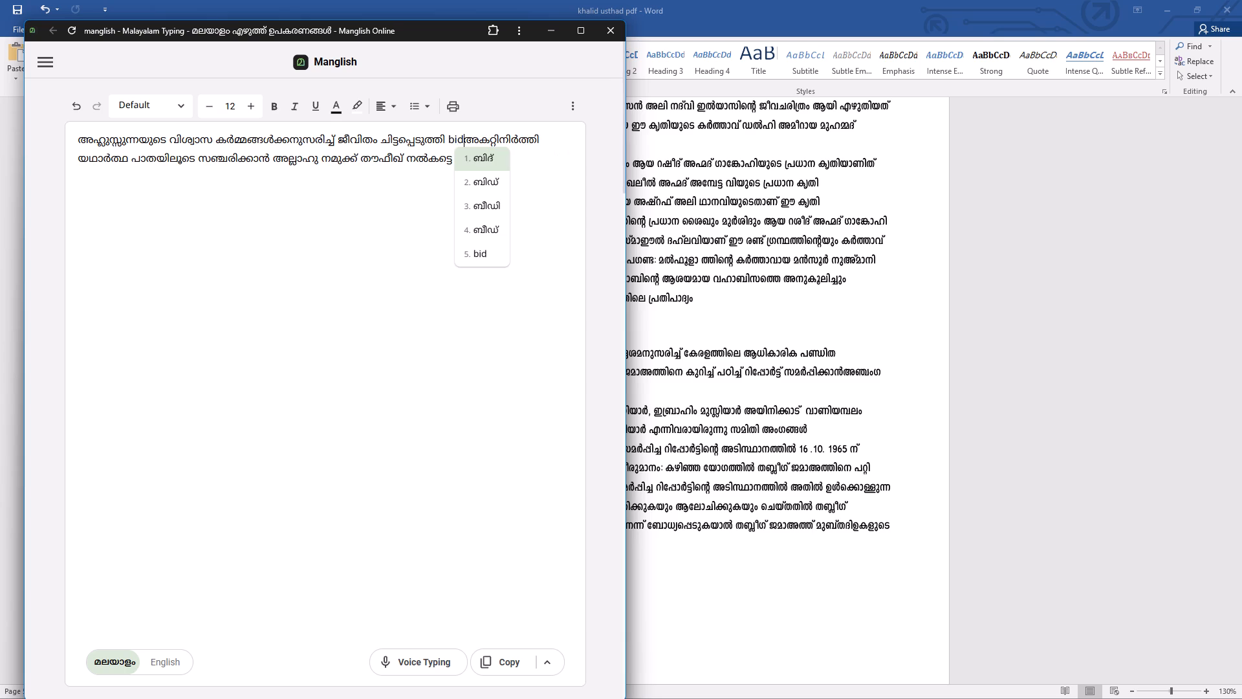
key(a)
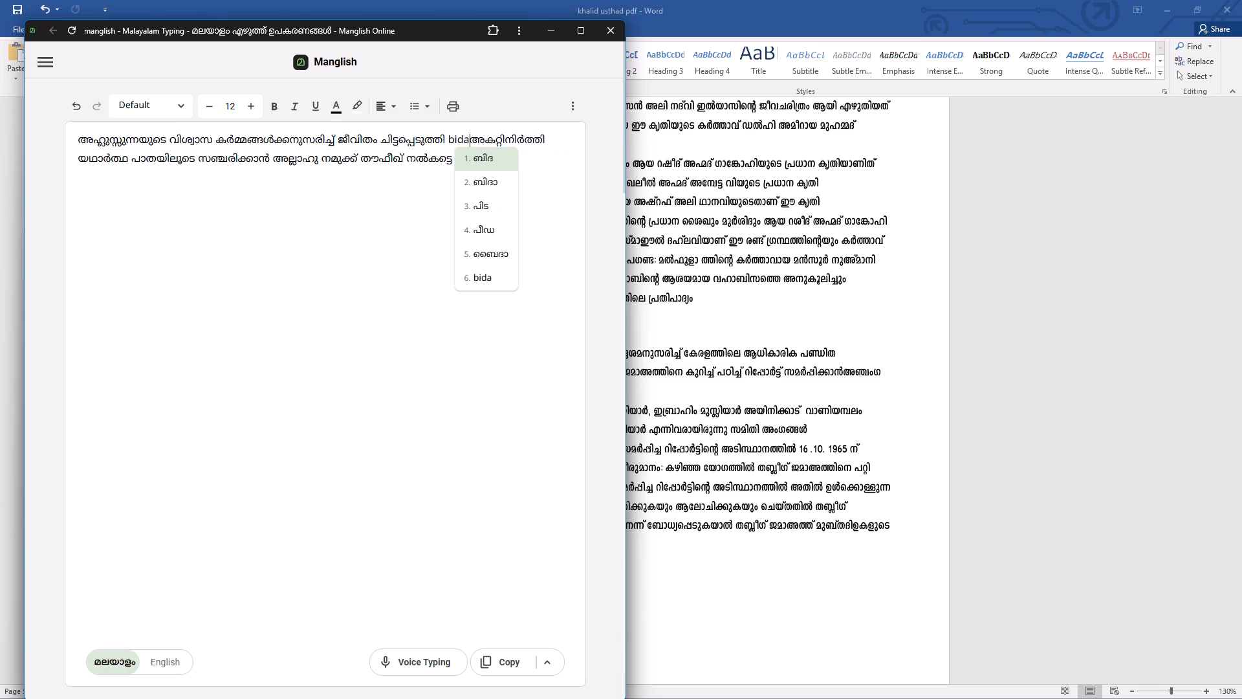
text(tthine)
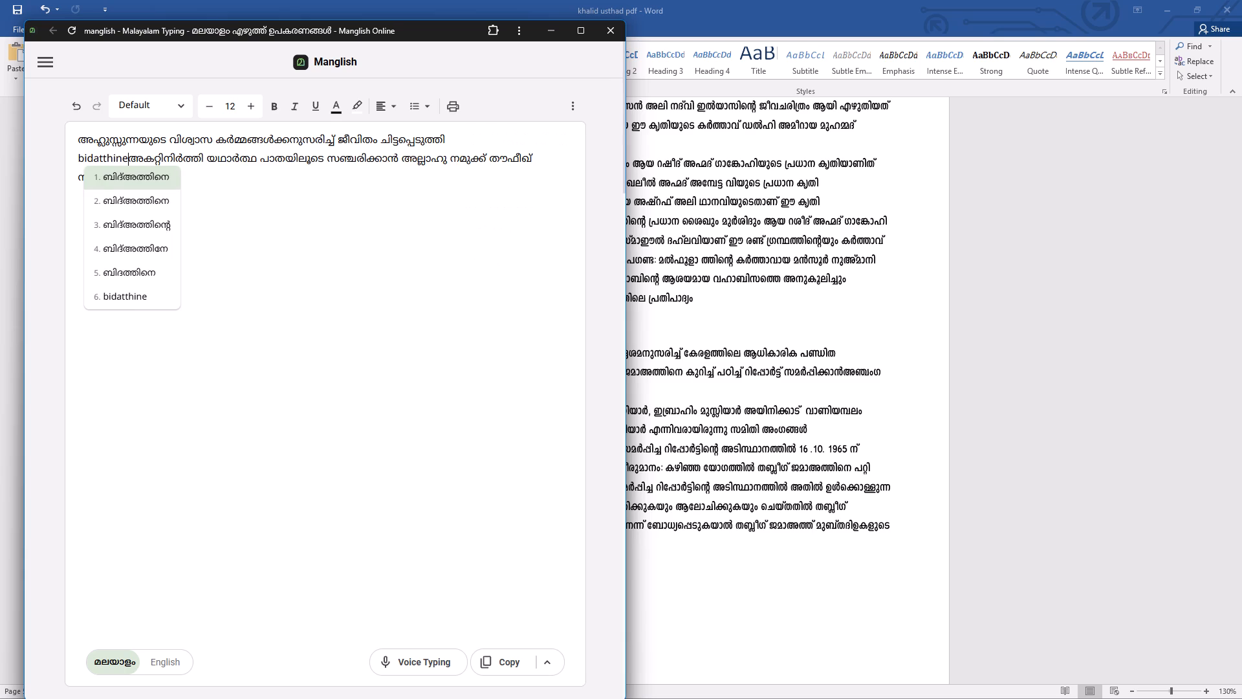
click(171, 183)
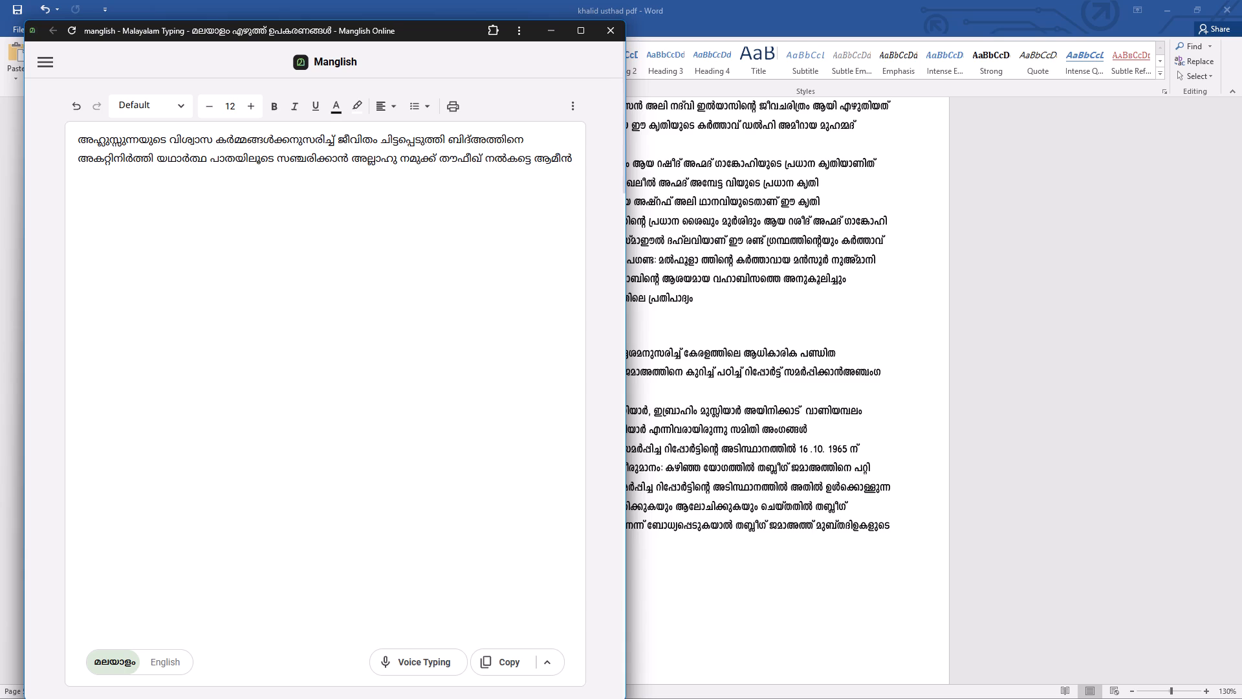
Move the whole prayer text from Manglish to the end of the Word document, leaving a blank line below the citation "(സമസ്ത അറുപതാം വാർഷിക സ്മരണിക 58)".
key(ctrl+a)
key(ctrl+x)
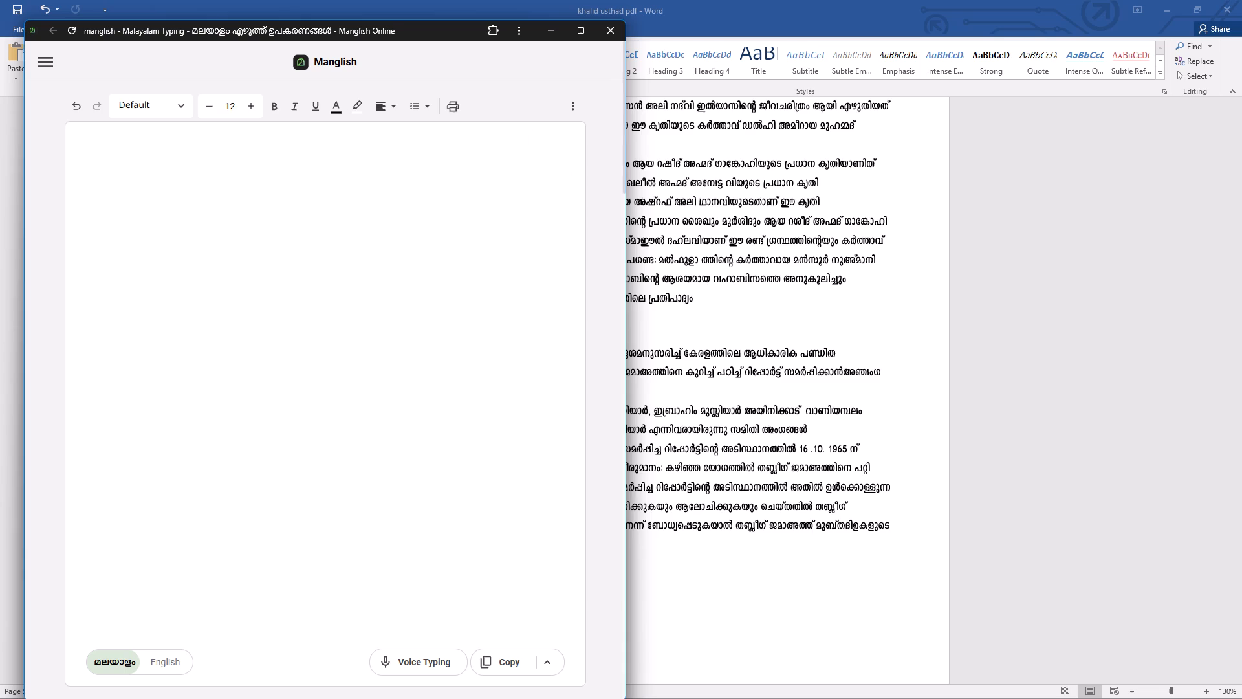
click(558, 30)
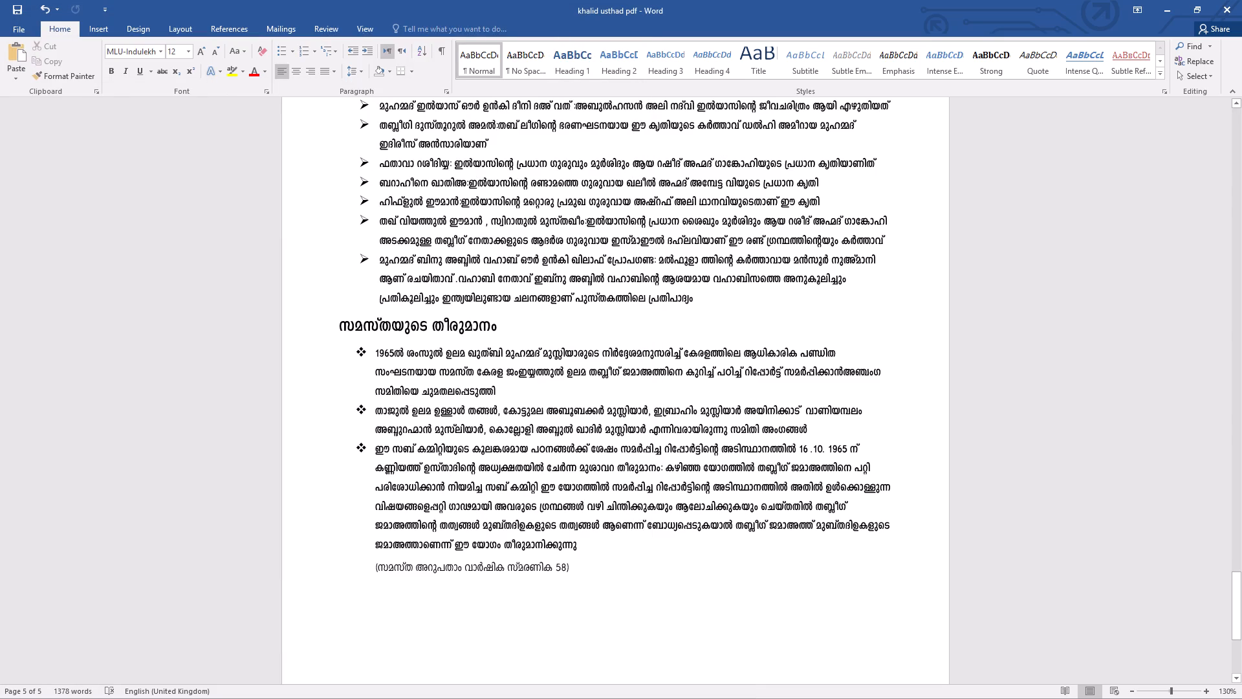
scroll(647, 526, down, 7)
click(618, 280)
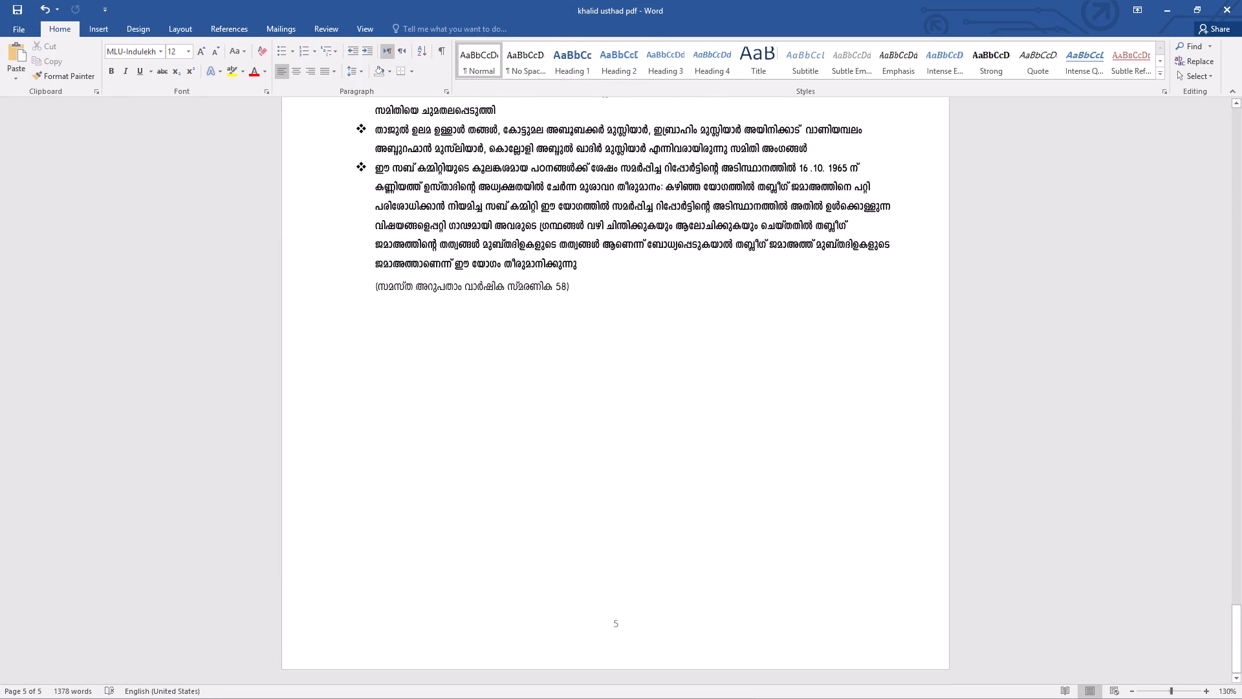
key(Return)
key(Return)
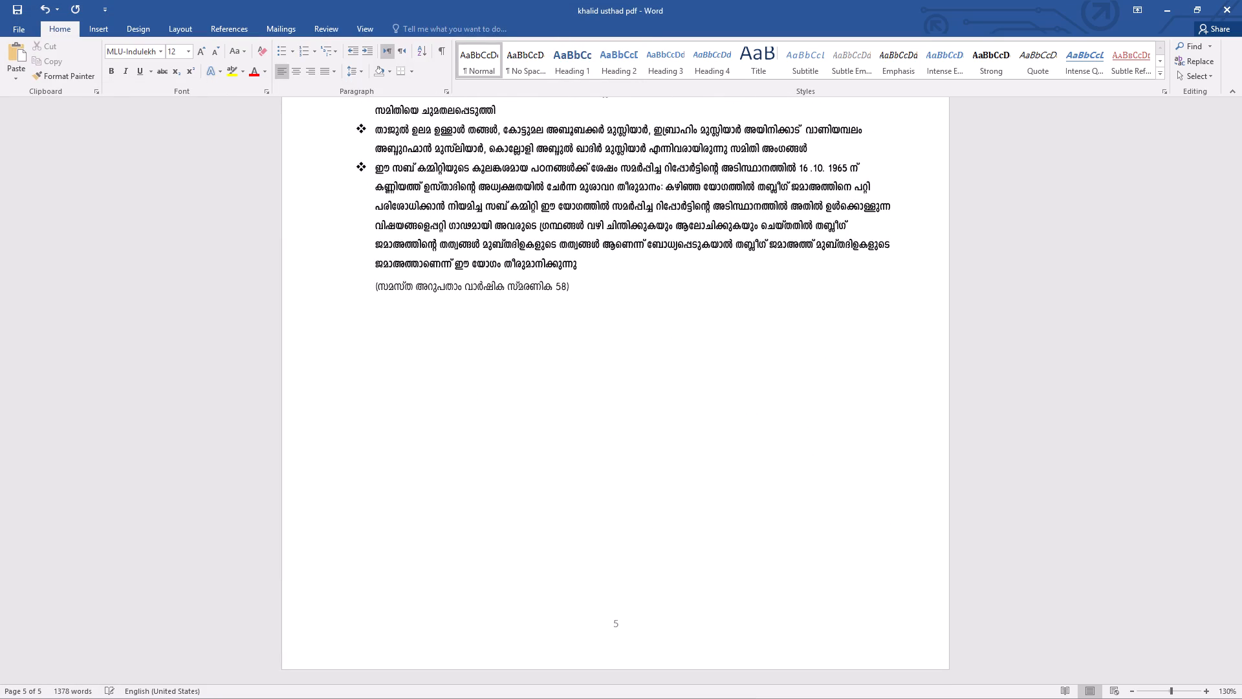
key(ctrl+v)
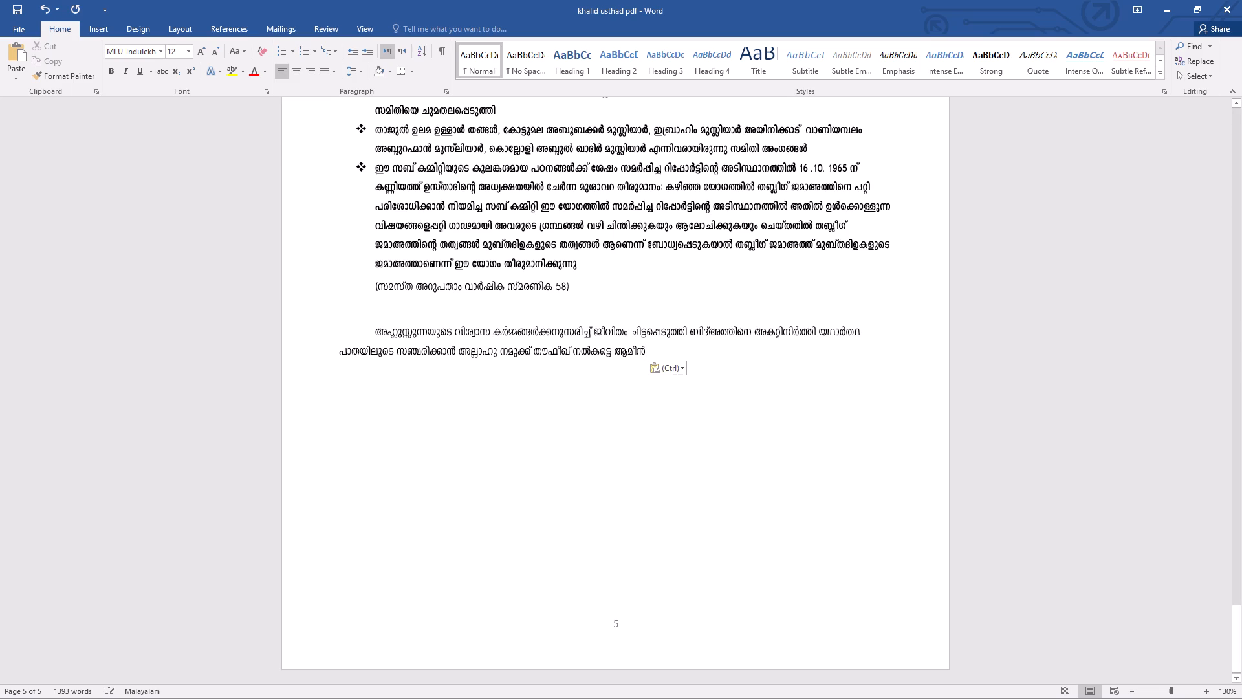
Indent both lines of the closing prayer paragraph so they line up with the citation above it.
drag(375, 329, 646, 352)
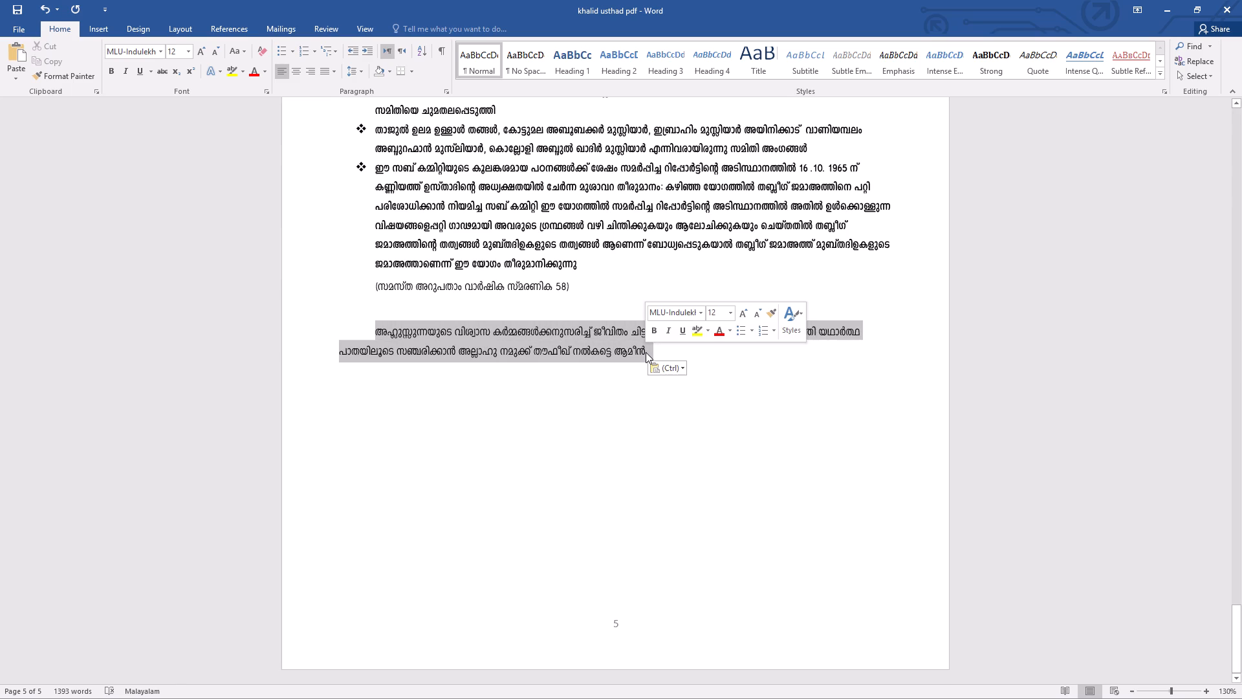
key(Tab)
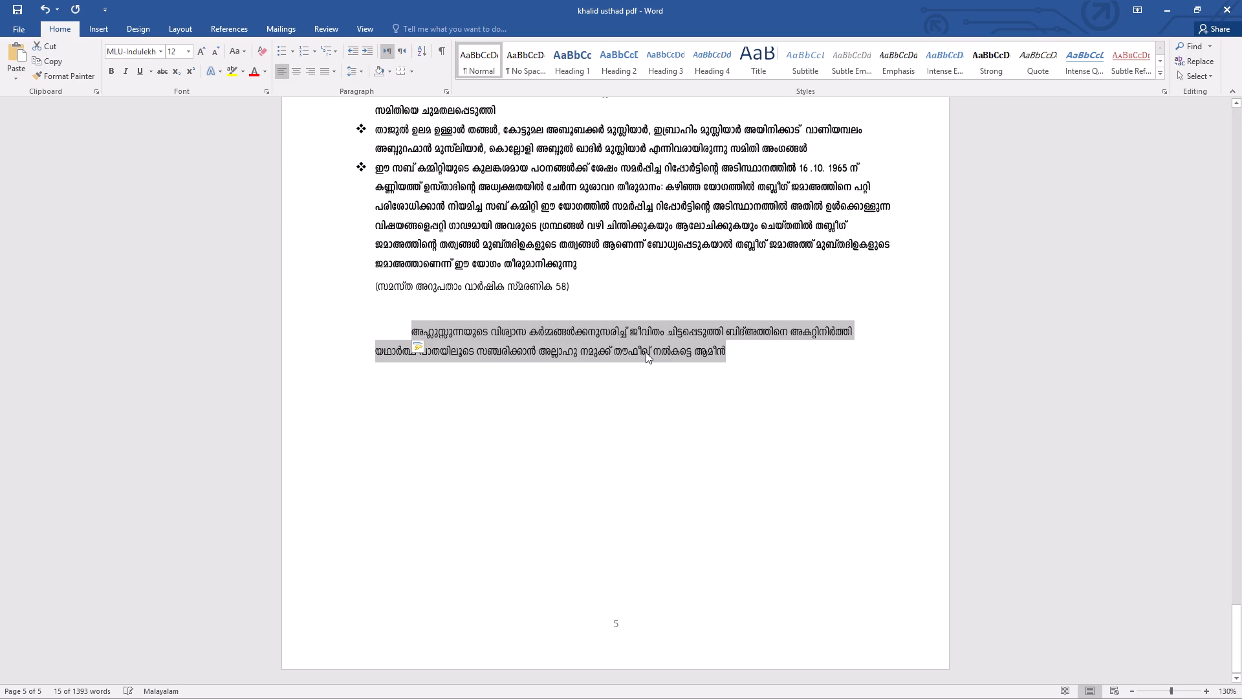
click(413, 327)
drag(410, 331, 394, 333)
key(BackSpace)
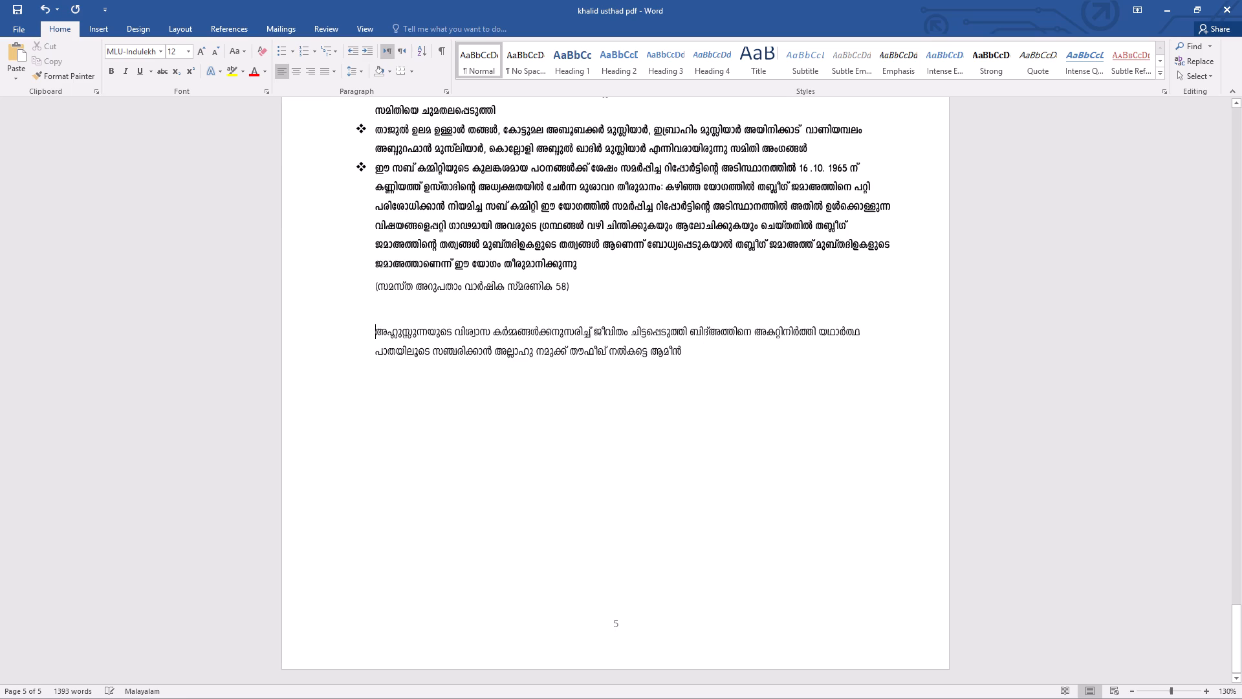
Make the entire closing prayer paragraph at the end of the document italic.
drag(377, 328, 556, 353)
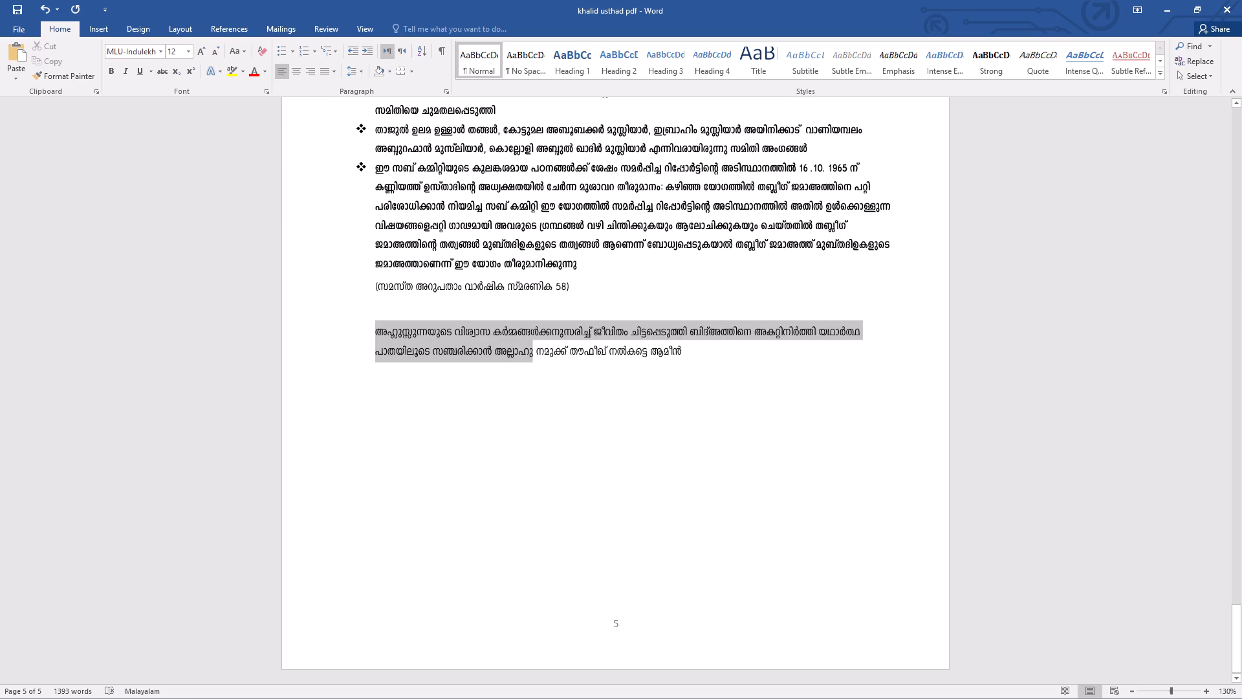
drag(556, 353, 700, 341)
key(ctrl+i)
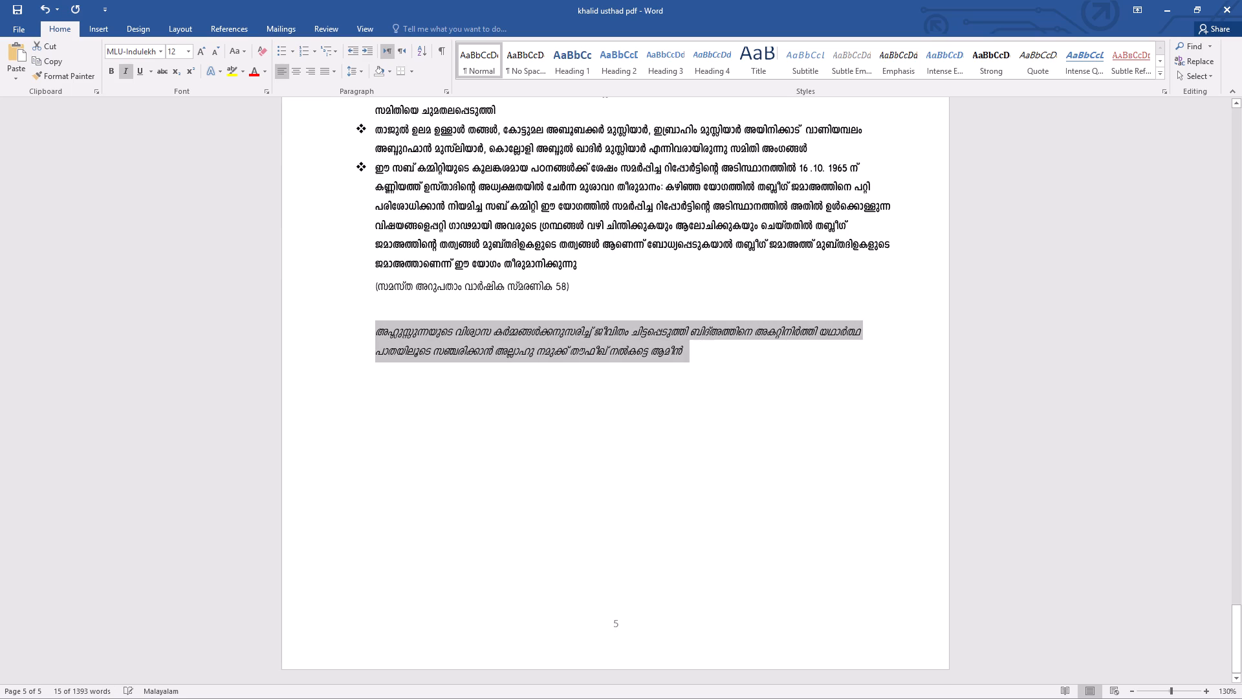
click(748, 368)
Insert blank lines before the heading "പ്രധാന കൃതികൾ" on page 4 to push it and its intro sentence onto page 5 with their bullet list.
scroll(717, 364, up, 3)
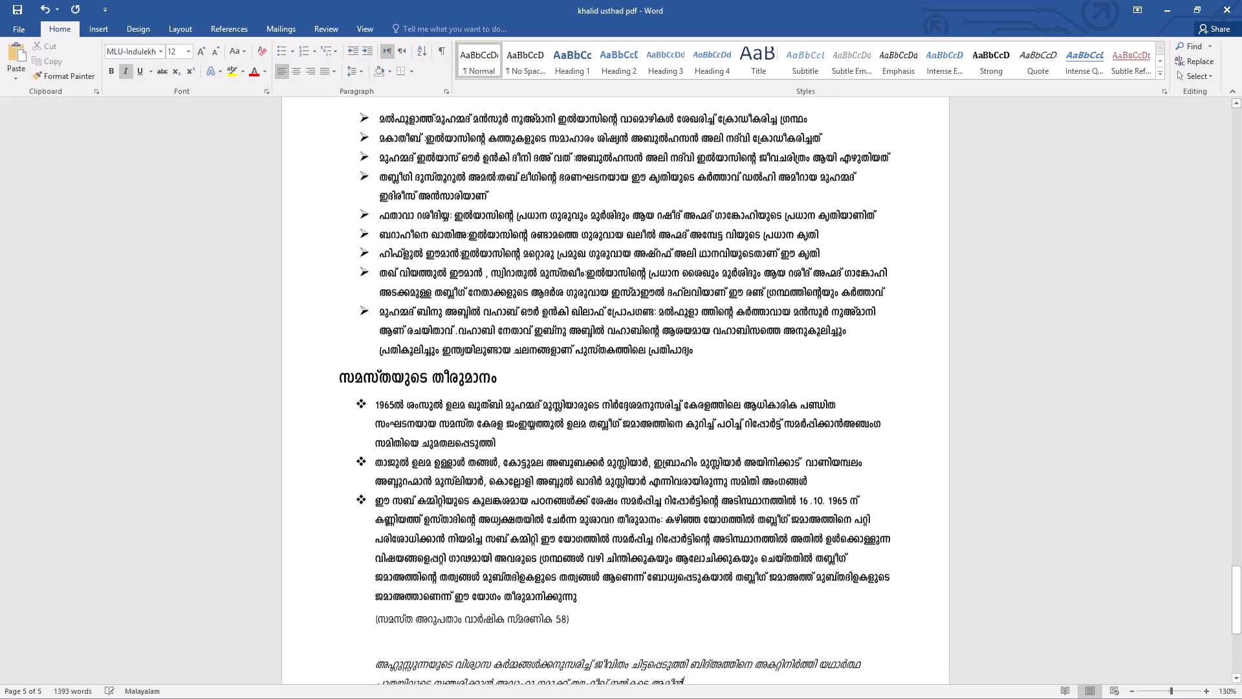
scroll(717, 364, down, 1)
scroll(717, 364, up, 6)
scroll(717, 364, down, 1)
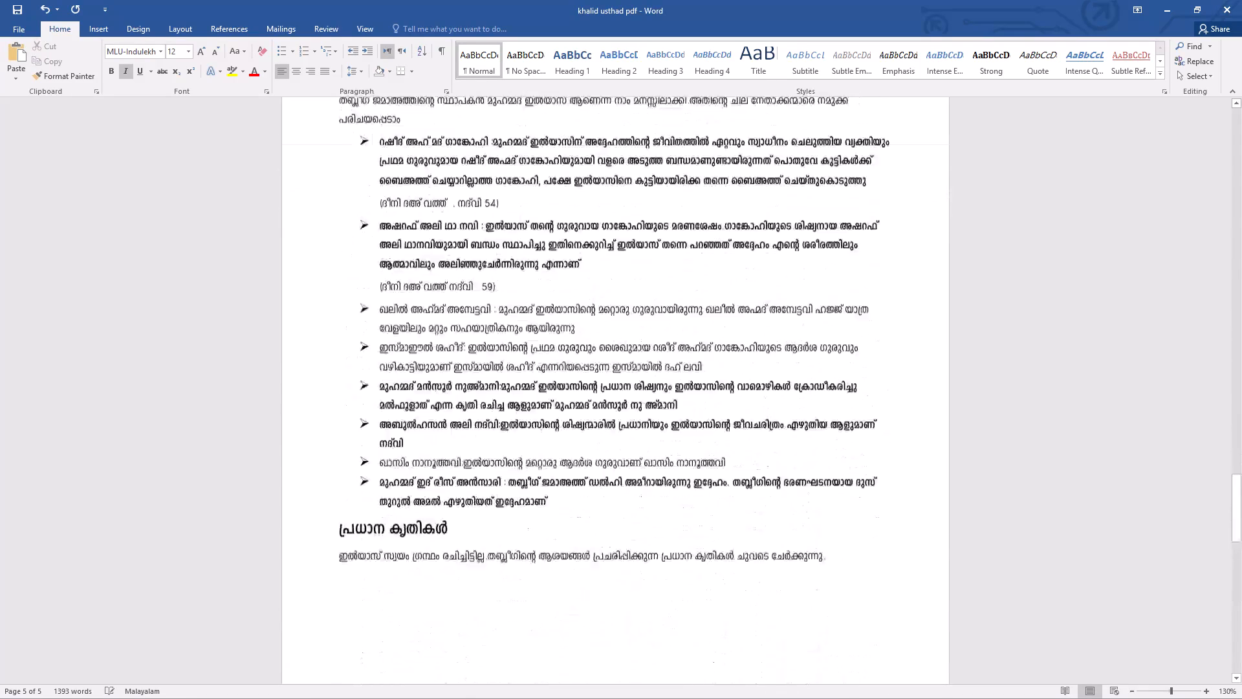
scroll(717, 364, down, 1)
click(422, 337)
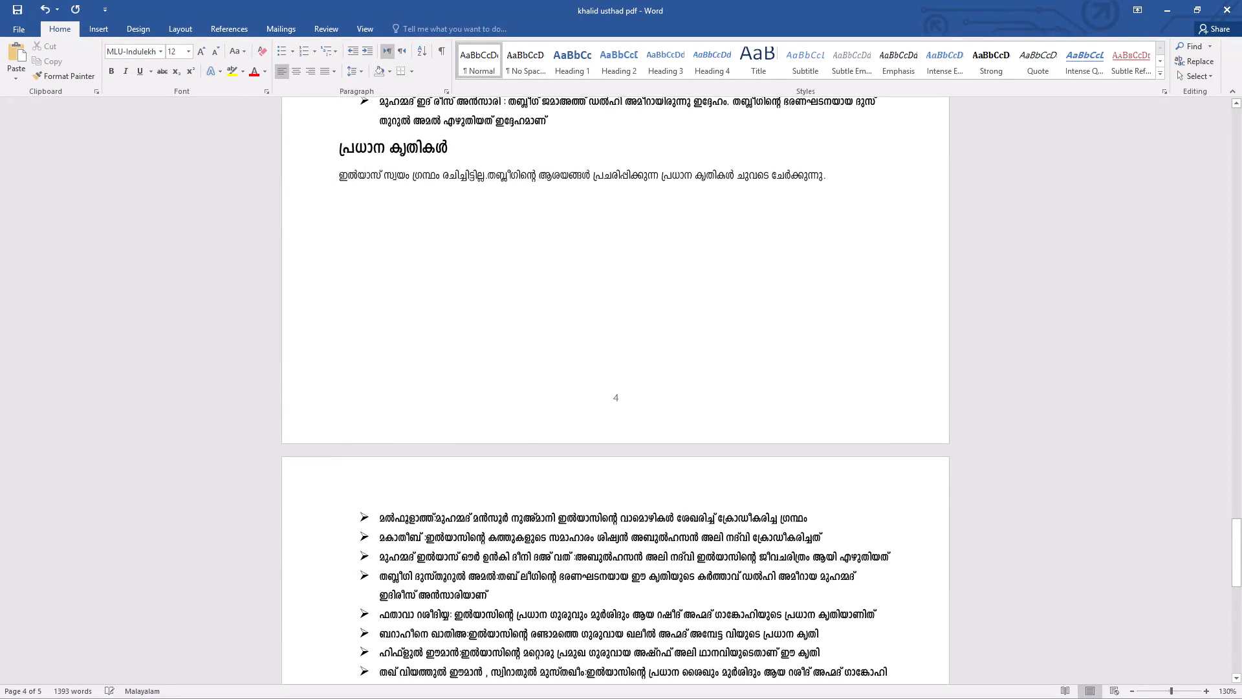
click(334, 144)
key(Return)
key(Return)
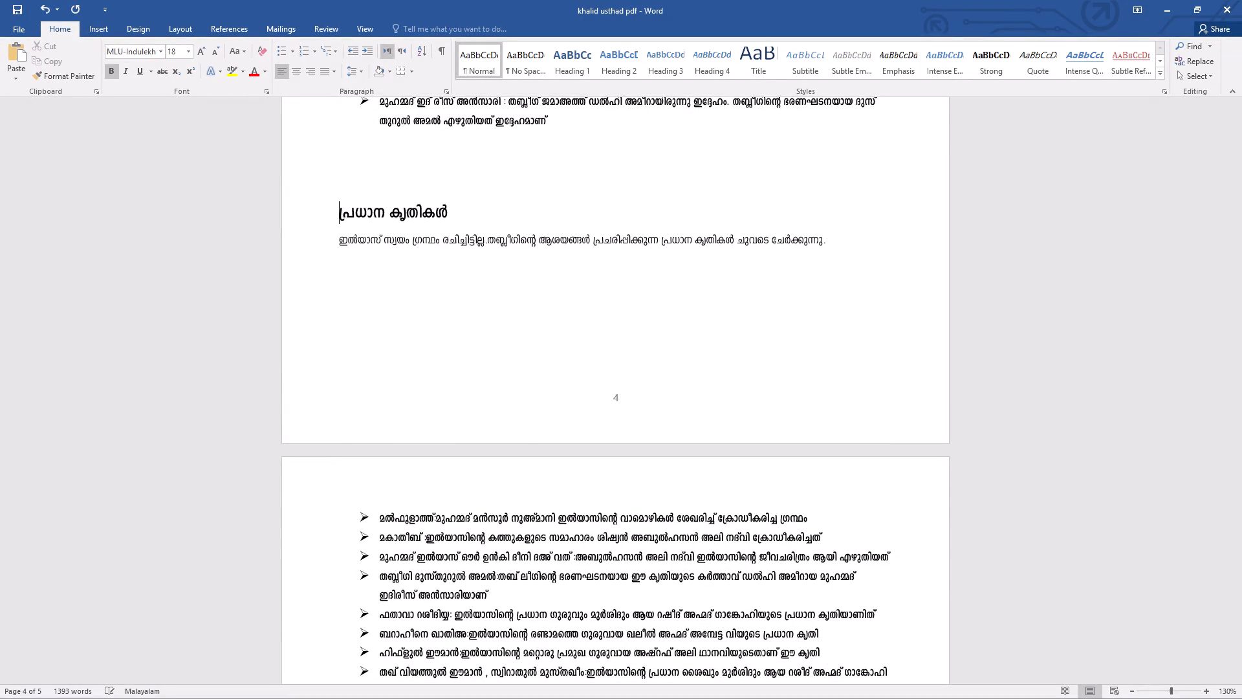
key(Return)
key(Return)
key(Return)
key(Return)
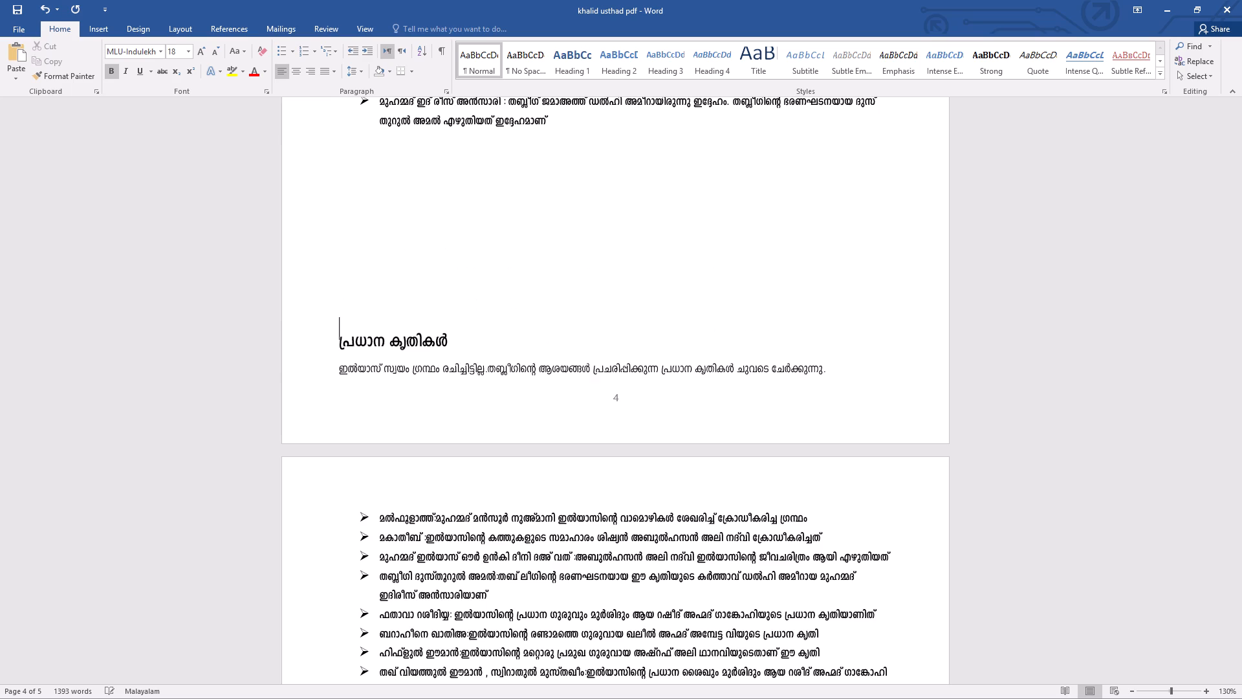
key(Return)
key(Return)
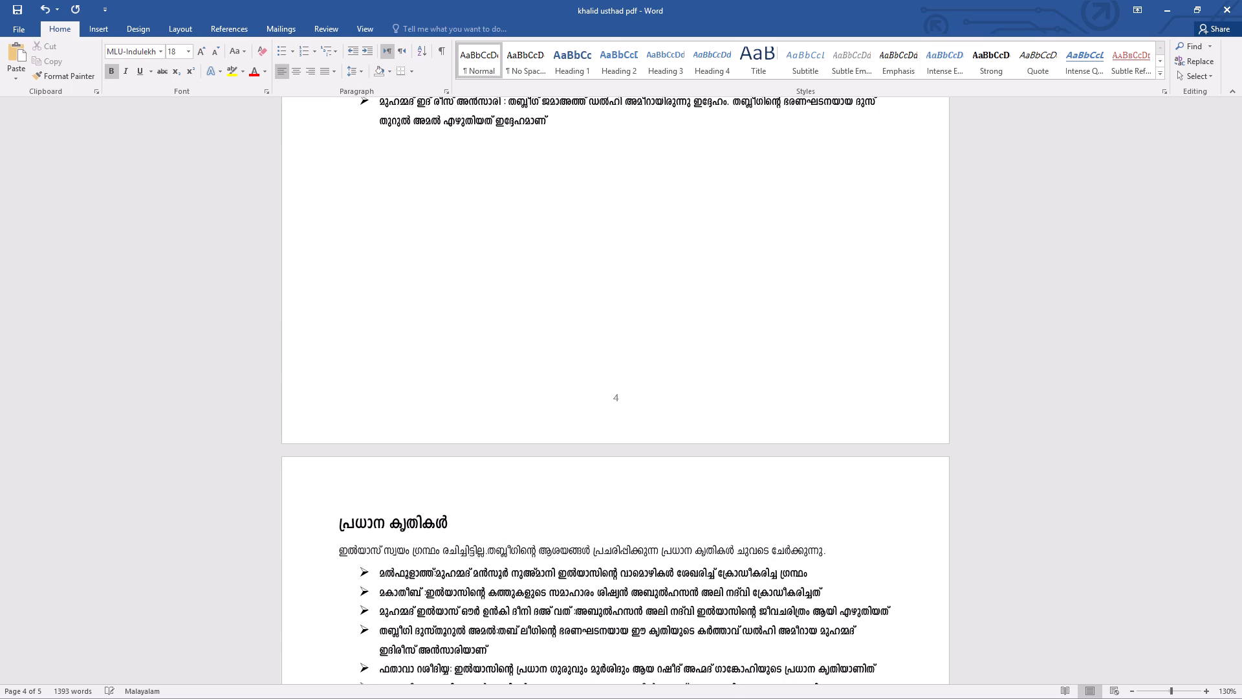
Check the new page layout and save the document.
scroll(373, 109, down, 7)
scroll(373, 109, up, 4)
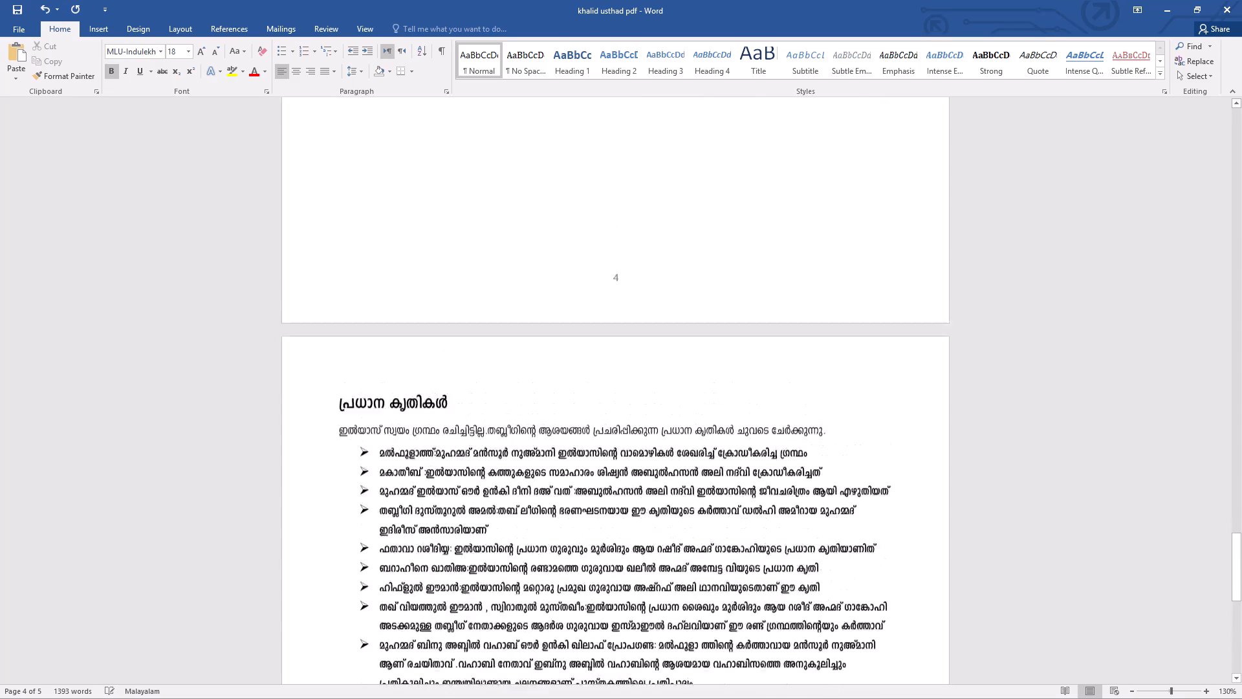
scroll(373, 109, up, 15)
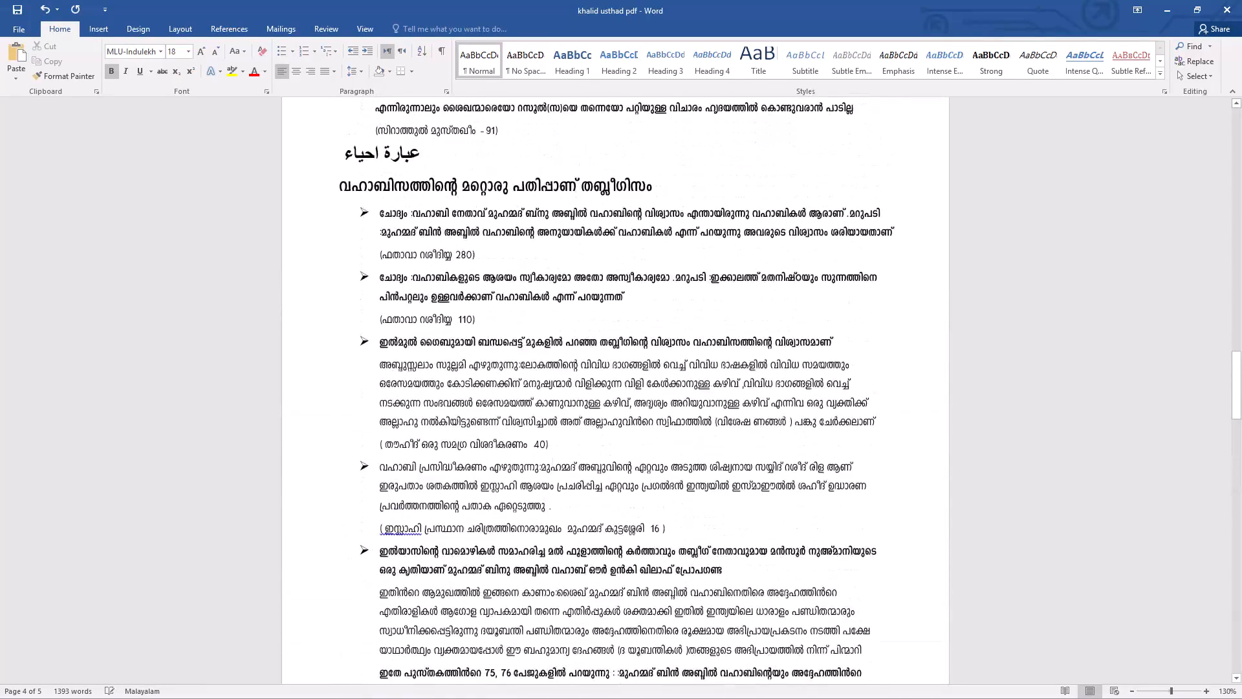
scroll(373, 109, up, 7)
key(ctrl+s)
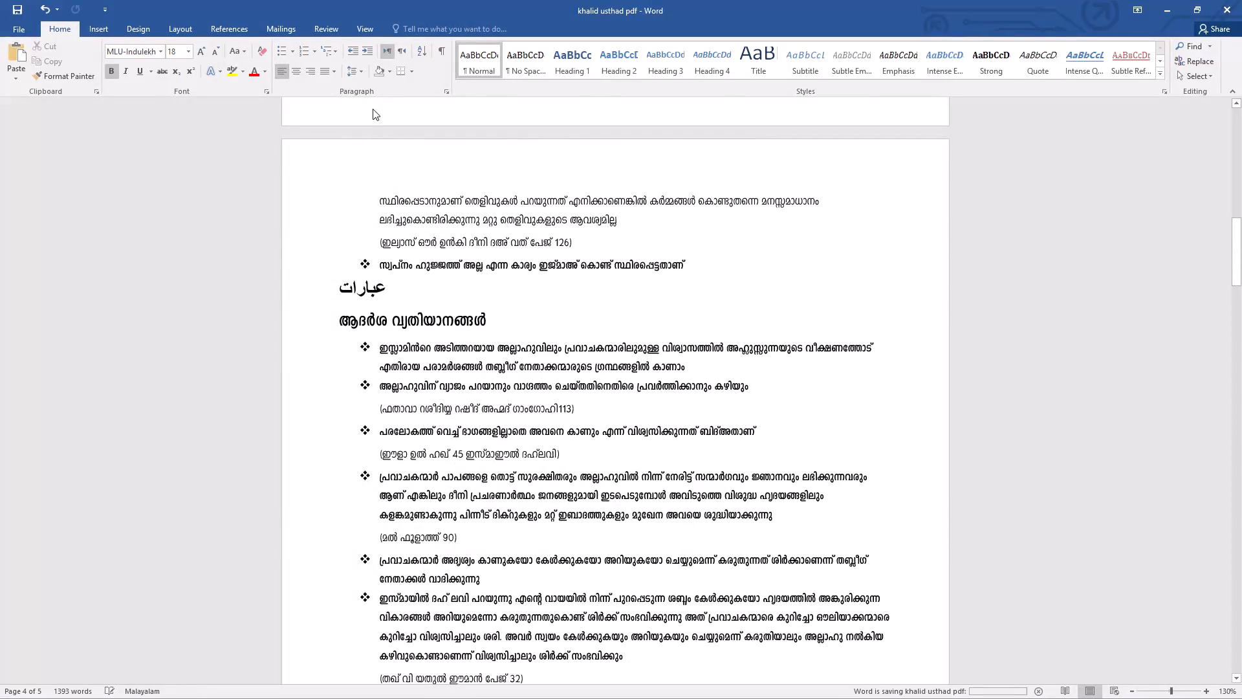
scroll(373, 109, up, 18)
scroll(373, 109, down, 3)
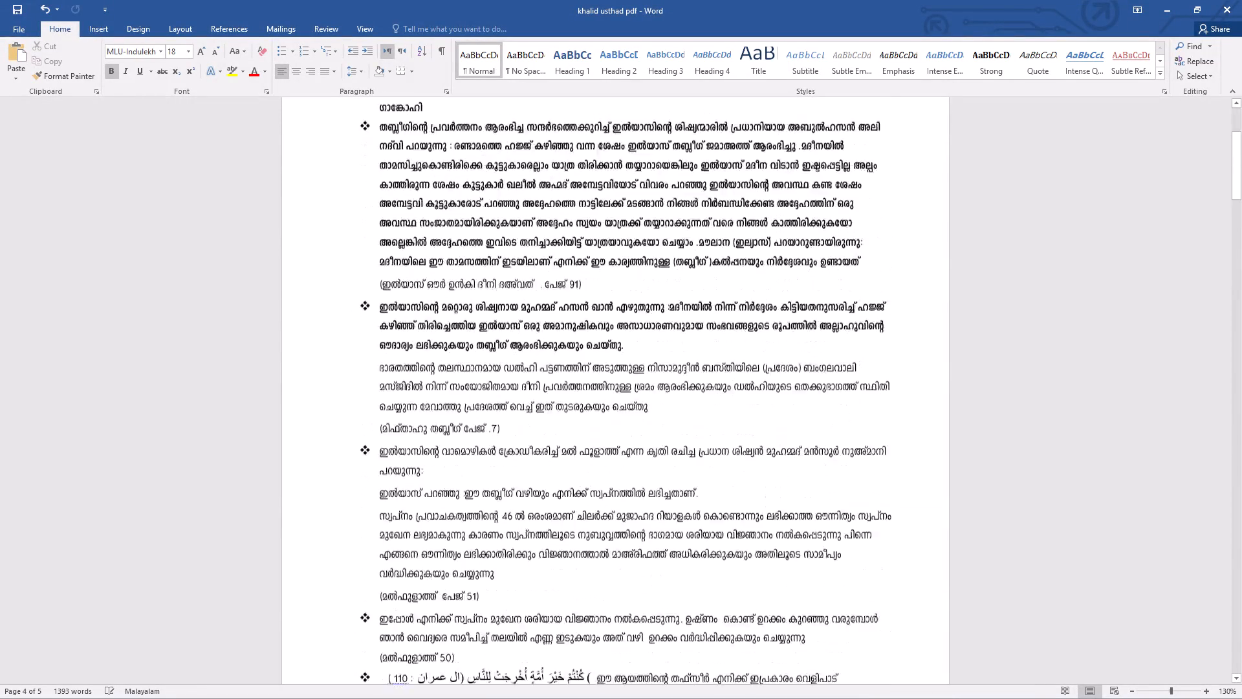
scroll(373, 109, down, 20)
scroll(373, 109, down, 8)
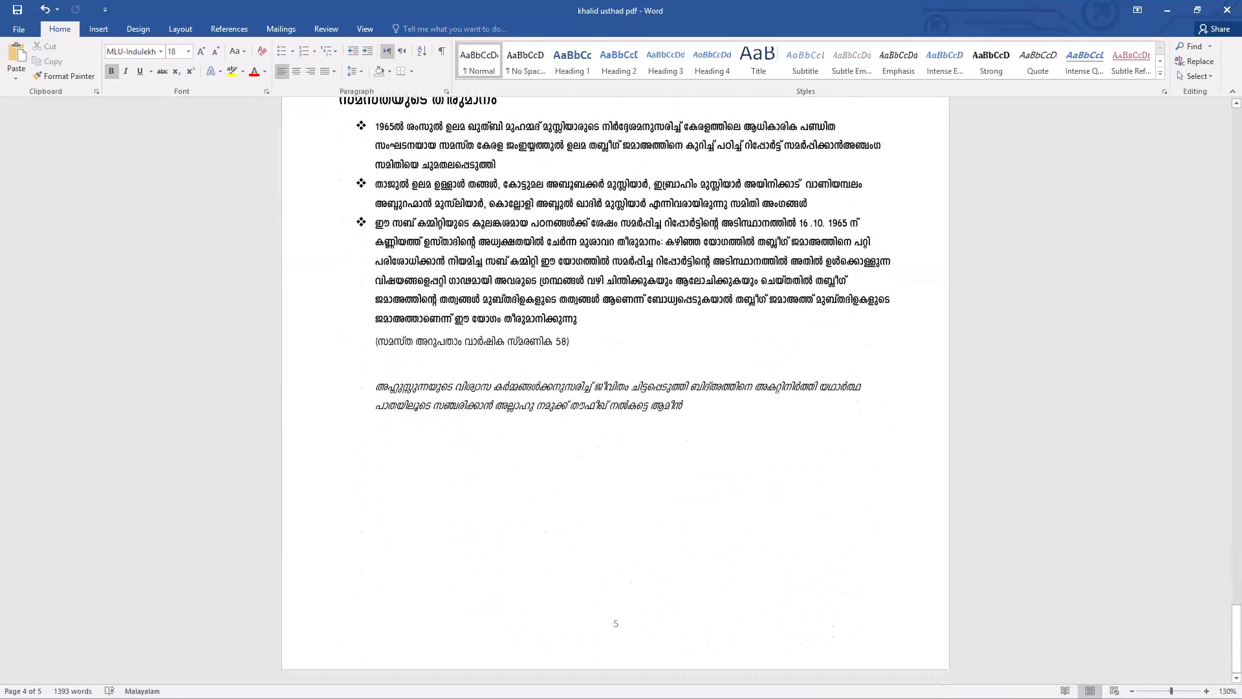